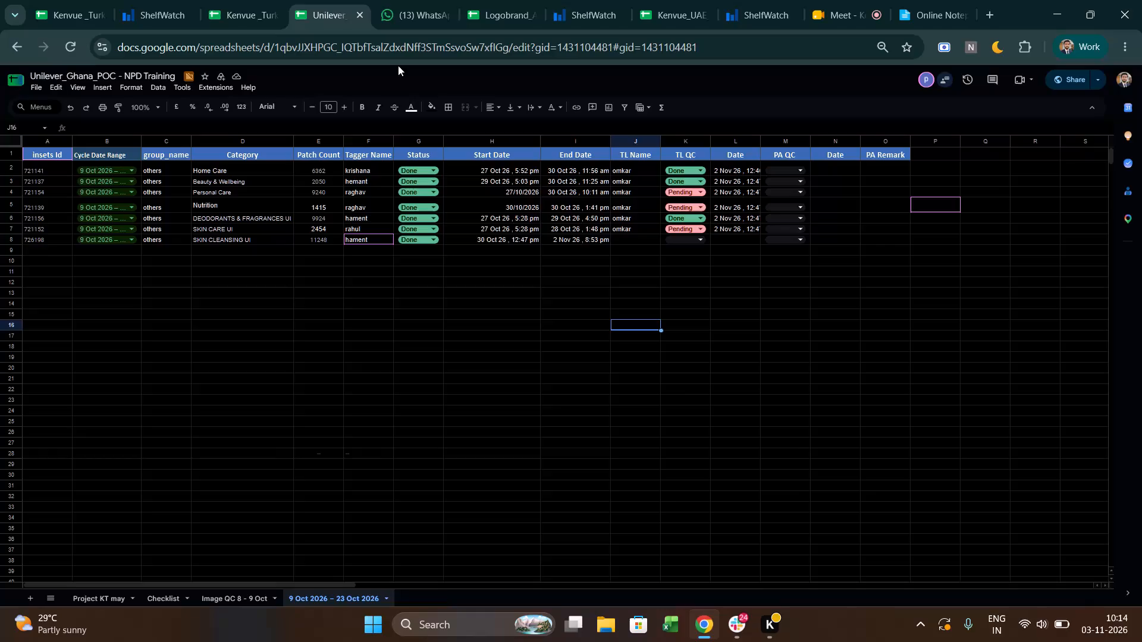
Check the Logobrand training sheet, switch to ShelfWatch and open the cluster view for the MONSTER Punch pacific patches.
{"action": "left_click", "coordinate": [557, 0]}
{"action": "left_click", "coordinate": [496, 0]}
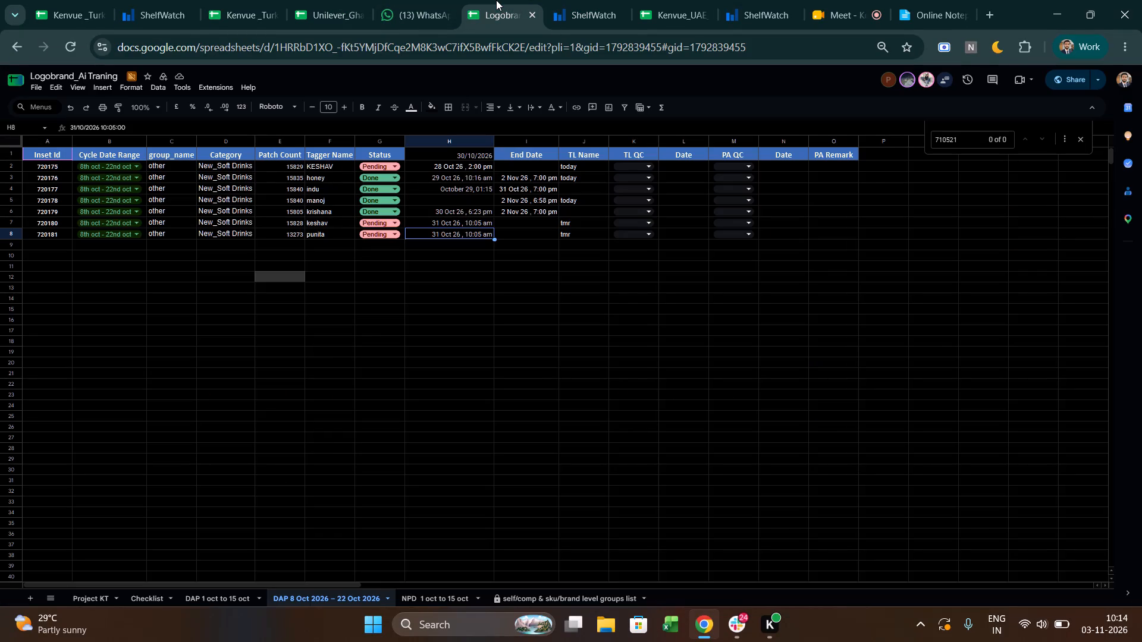
{"action": "left_click", "coordinate": [598, 0]}
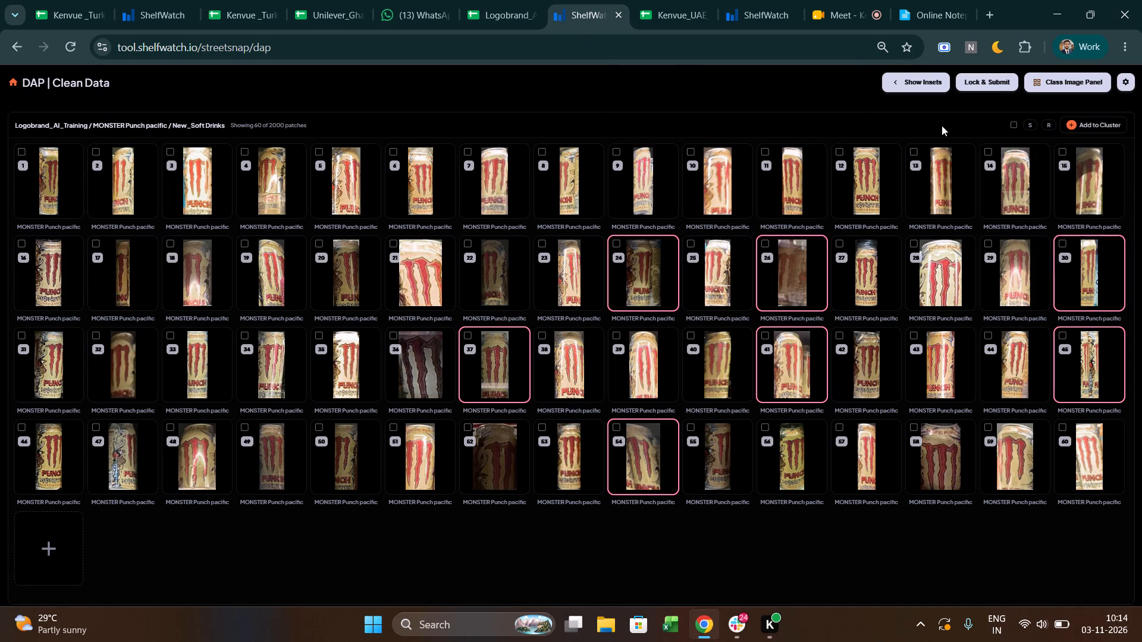
{"action": "left_click", "coordinate": [1094, 128]}
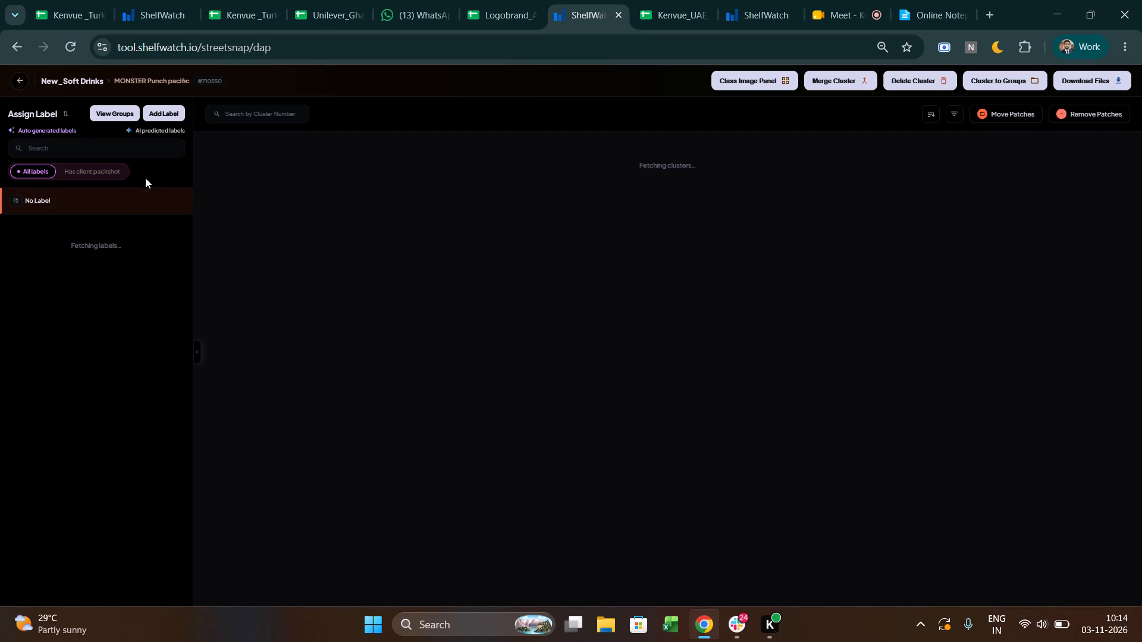
In the Kenvue_UAE_AI_training sheet, enter manoj in E210, below the last mahendra entry, and fill it down to E212.
{"action": "left_click", "coordinate": [643, 0]}
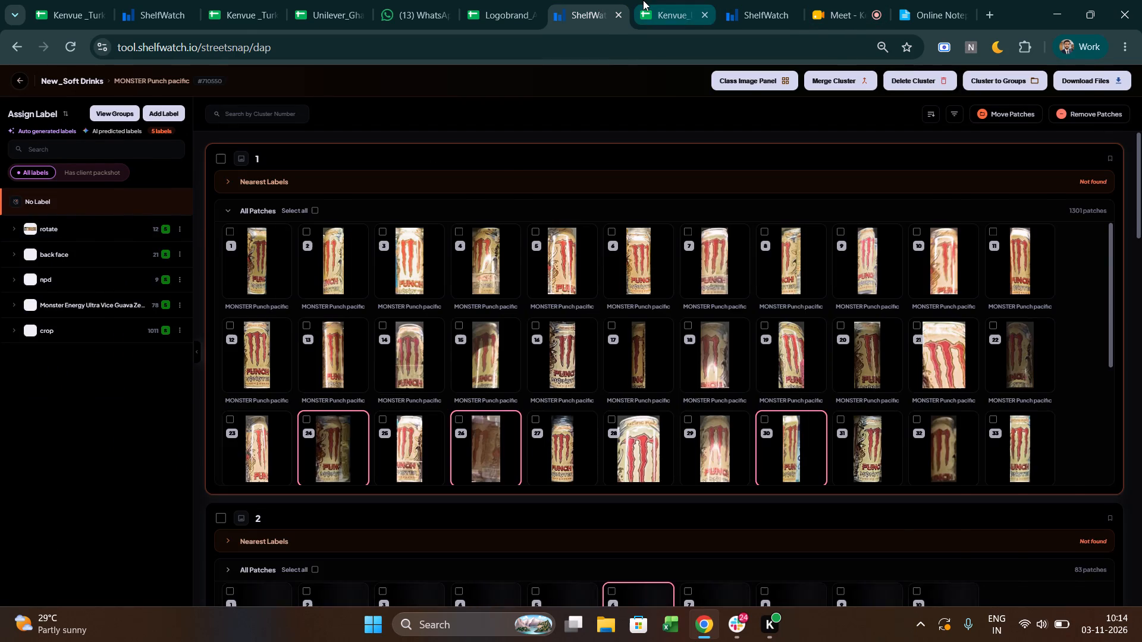
{"action": "scroll", "coordinate": [480, 219], "scroll_direction": "up", "scroll_amount": 2}
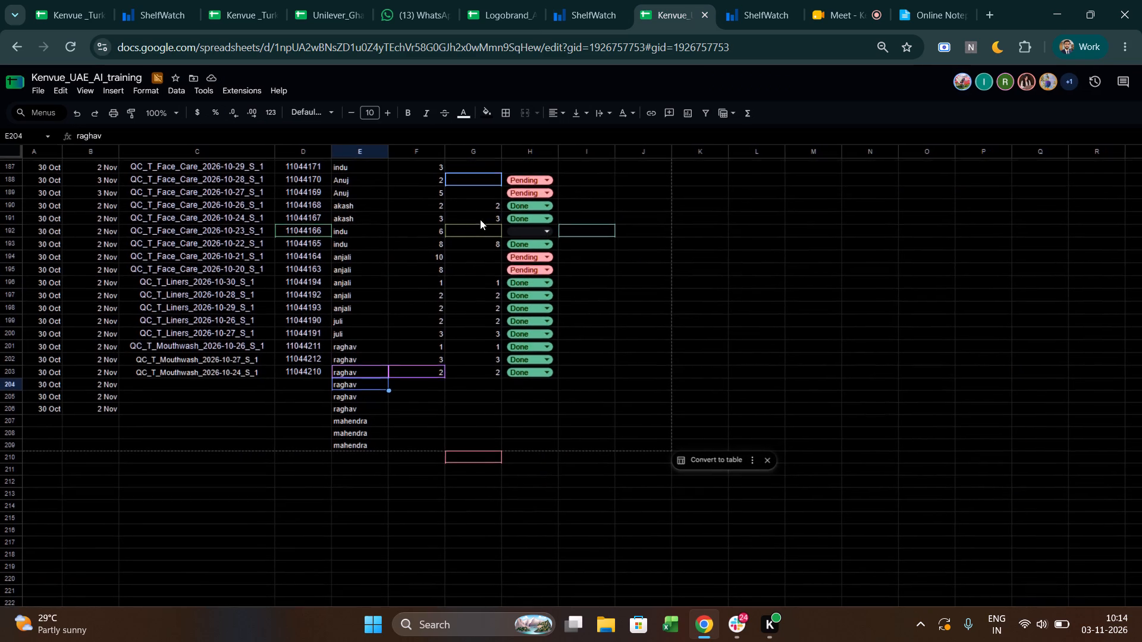
{"action": "scroll", "coordinate": [480, 219], "scroll_direction": "up", "scroll_amount": 1}
{"action": "left_click", "coordinate": [348, 464]}
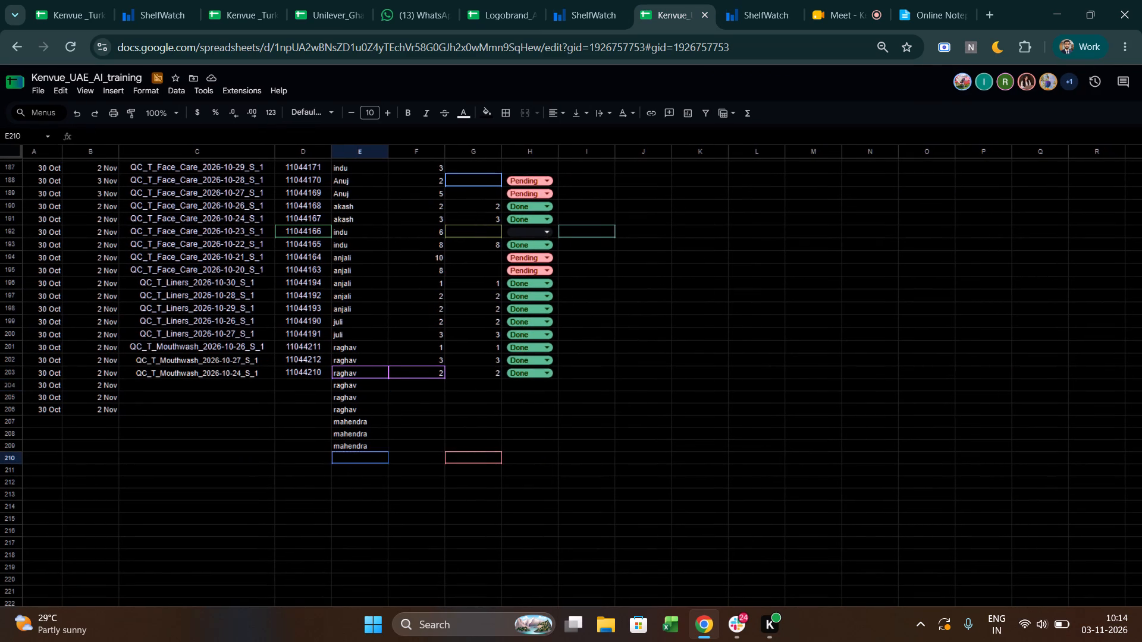
{"action": "type", "text": "manoj"}
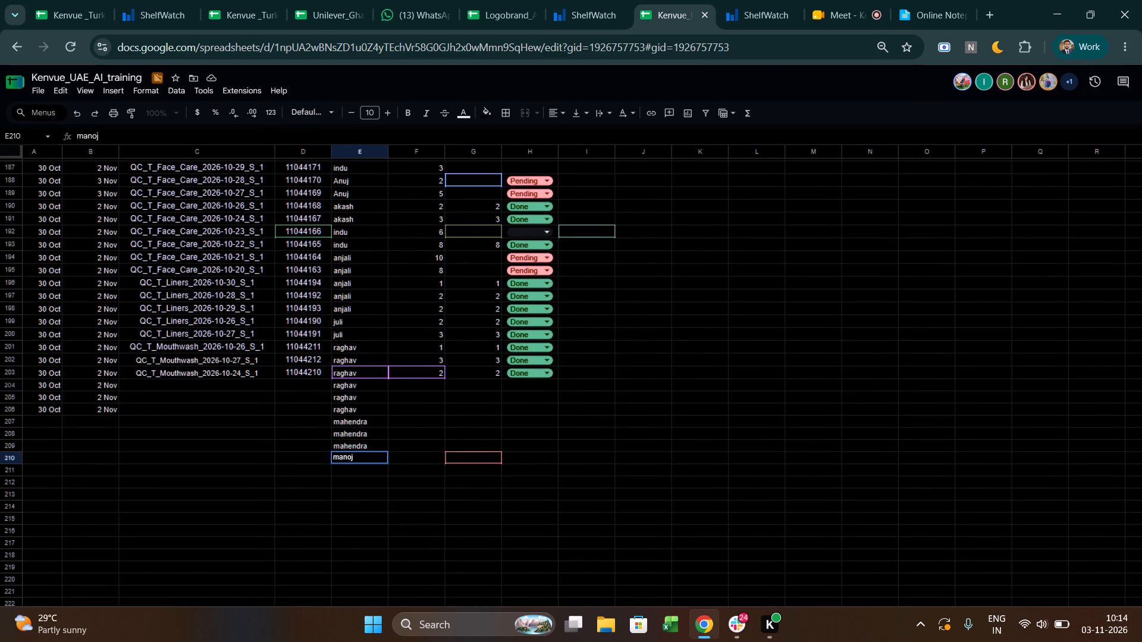
{"action": "left_click", "coordinate": [340, 473]}
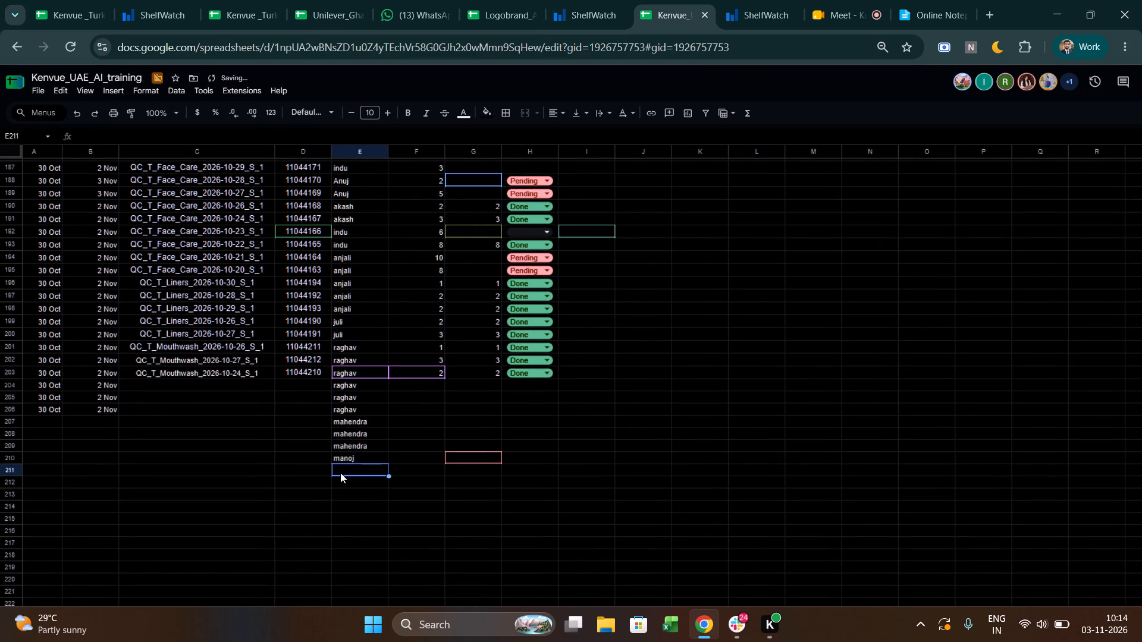
{"action": "left_click", "coordinate": [344, 460]}
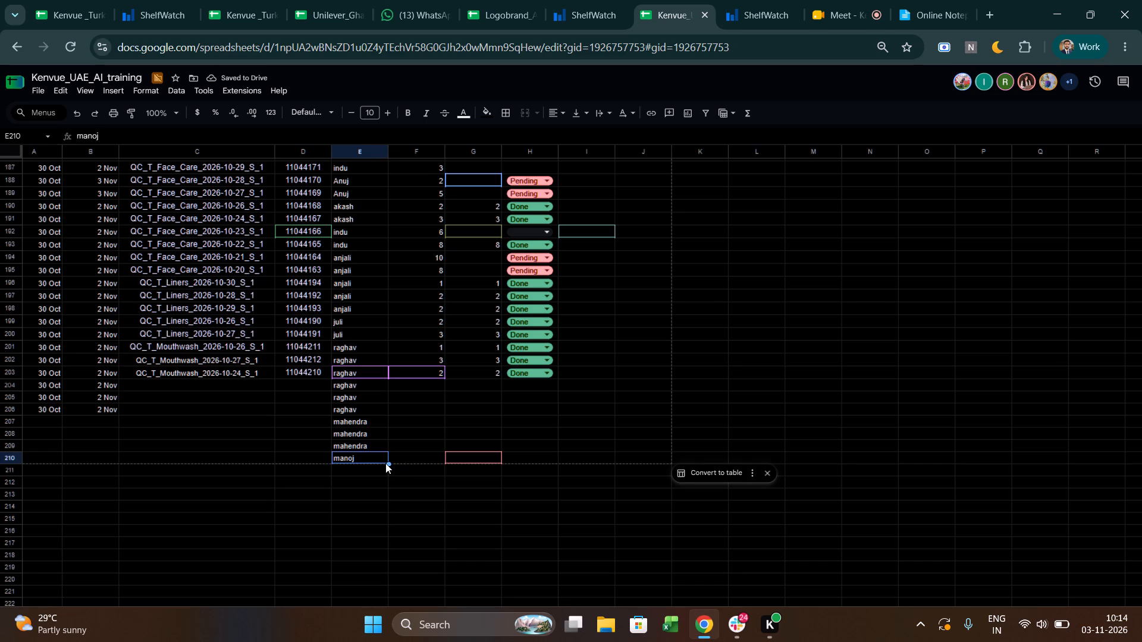
{"action": "left_click_drag", "start_coordinate": [386, 464], "coordinate": [388, 483]}
Enter the next assignee's name, starting with "a", in cell E213 below the manoj entries.
{"action": "left_click", "coordinate": [368, 496]}
{"action": "type", "text": "a"}
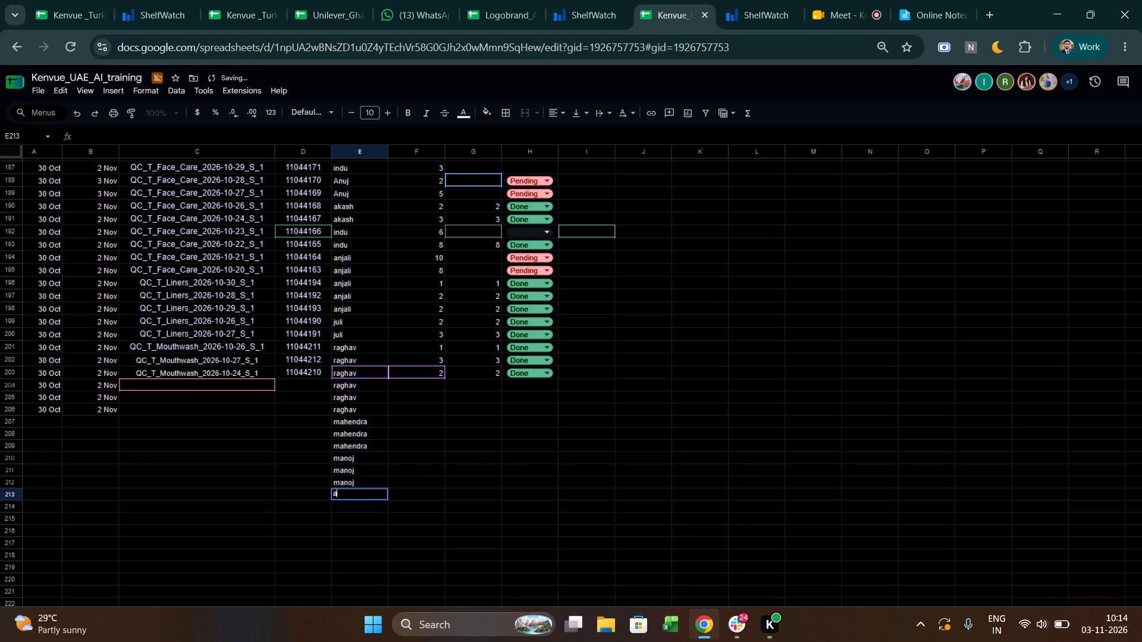
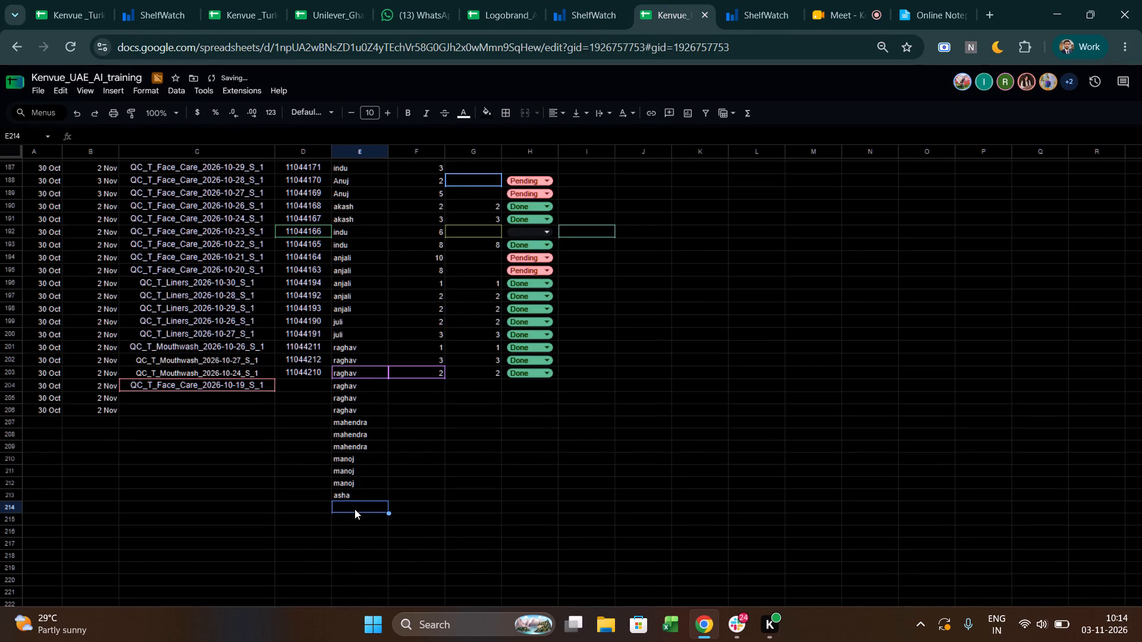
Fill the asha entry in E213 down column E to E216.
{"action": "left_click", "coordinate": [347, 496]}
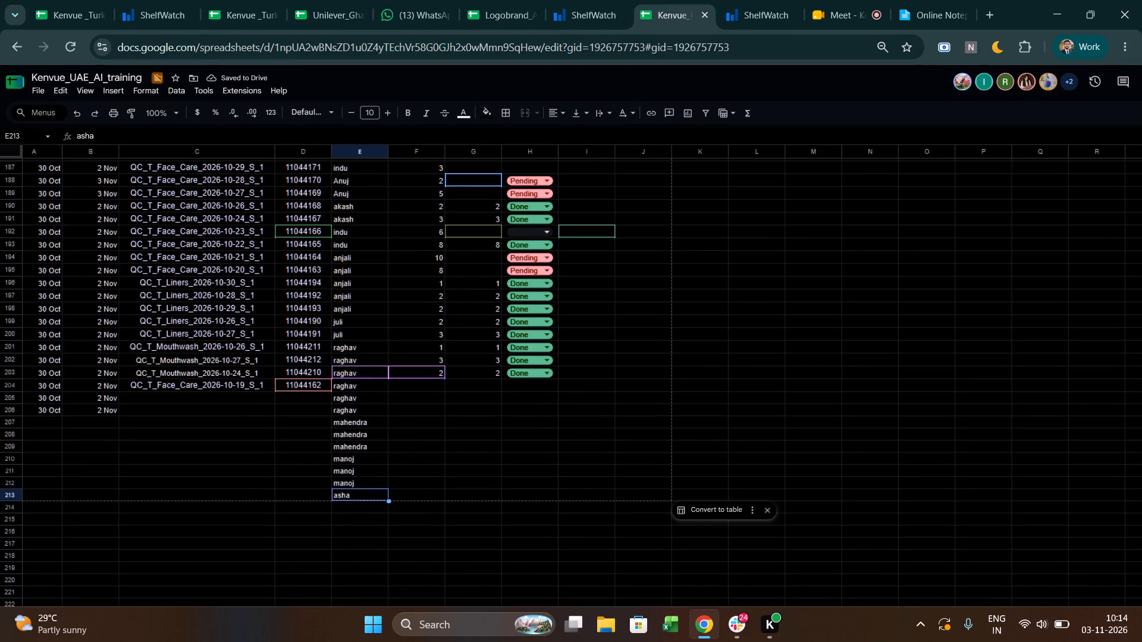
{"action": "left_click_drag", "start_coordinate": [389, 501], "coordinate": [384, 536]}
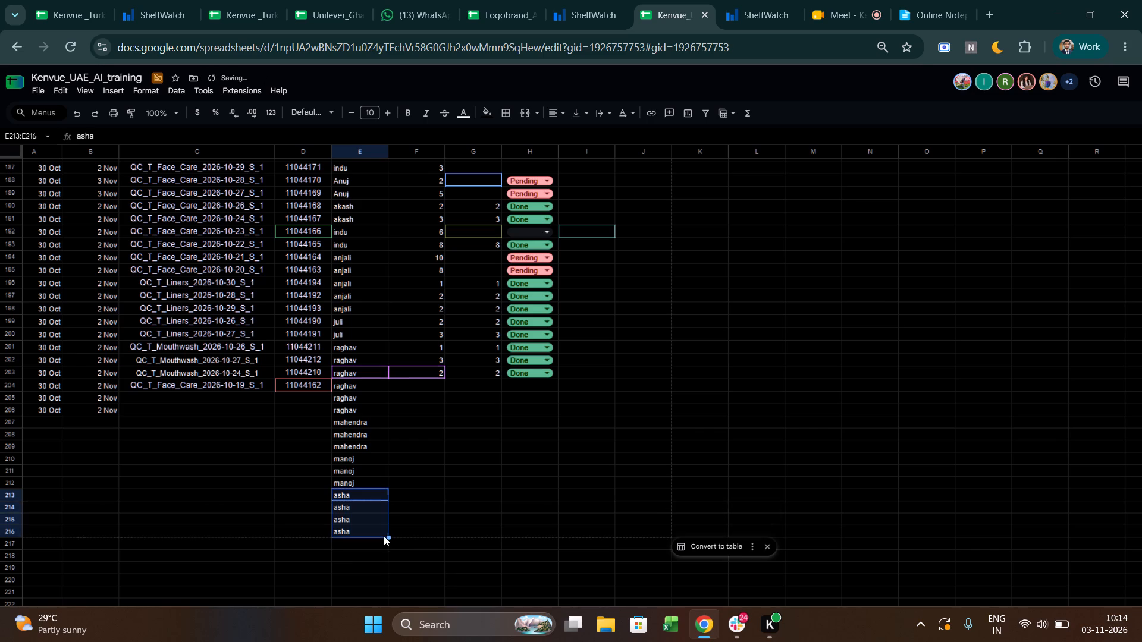
{"action": "double_click", "coordinate": [366, 500]}
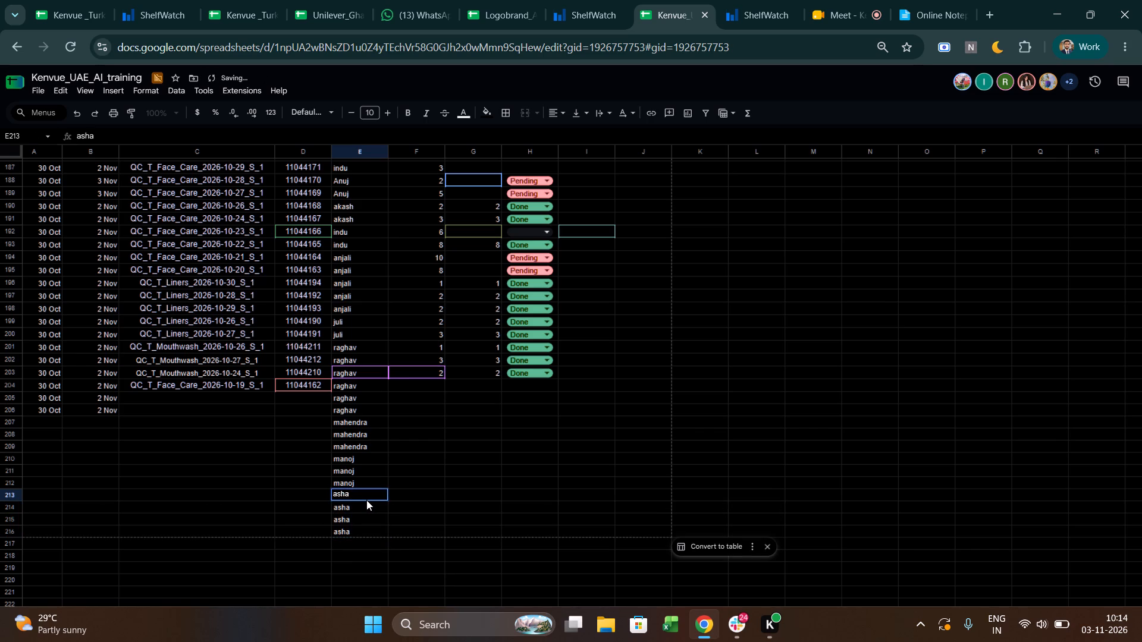
{"action": "key", "text": "b"}
{"action": "left_click", "coordinate": [374, 521]}
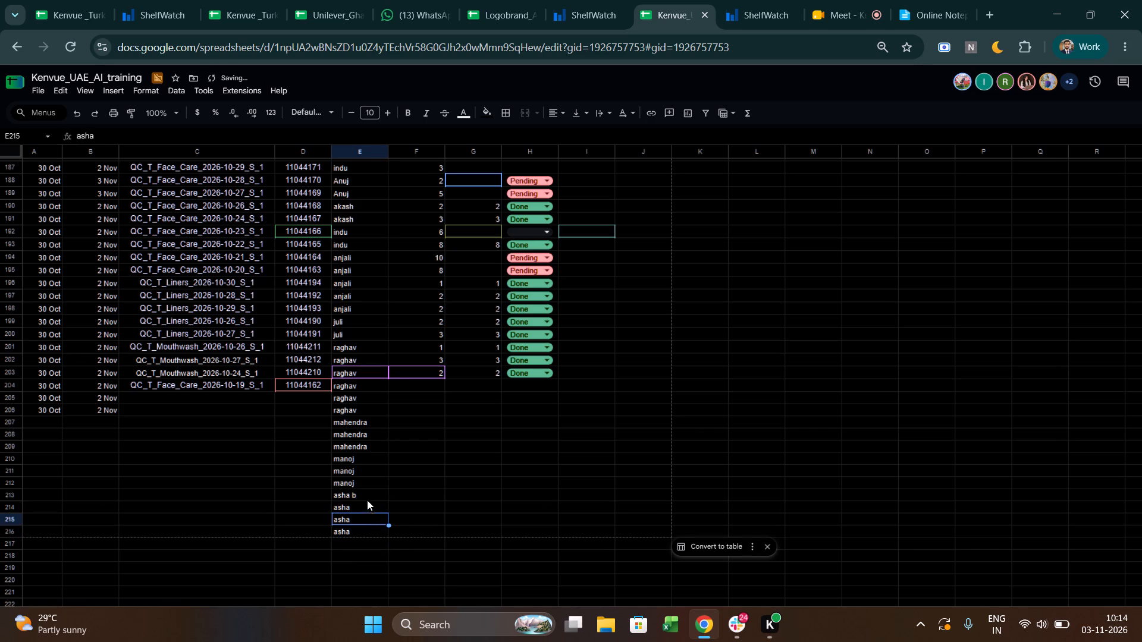
{"action": "left_click", "coordinate": [366, 496]}
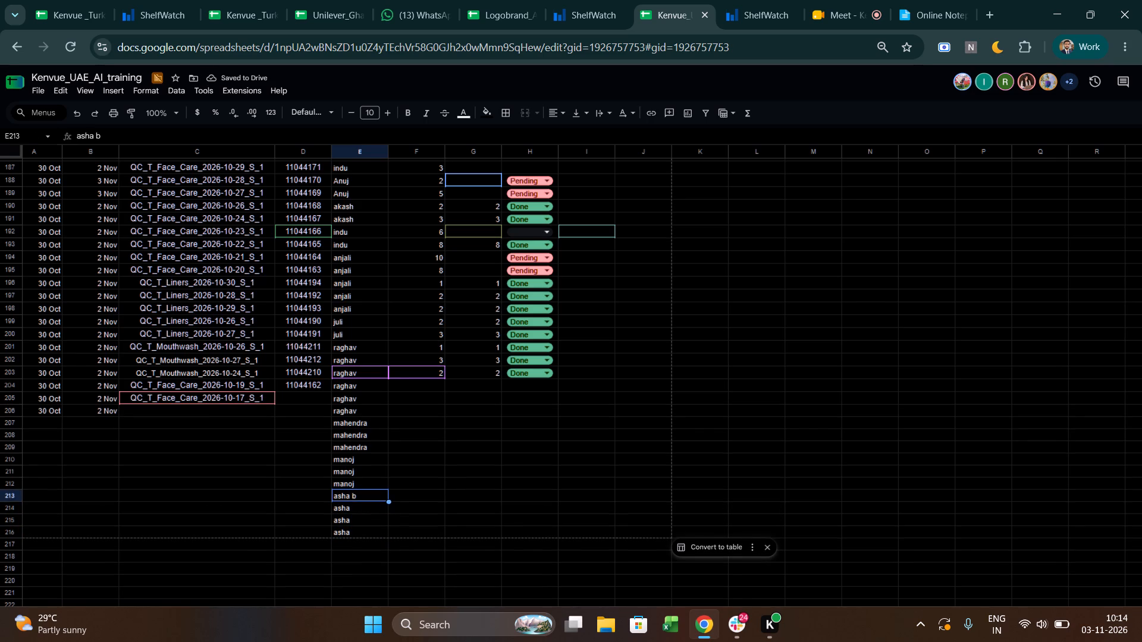
{"action": "left_click_drag", "start_coordinate": [388, 500], "coordinate": [386, 530]}
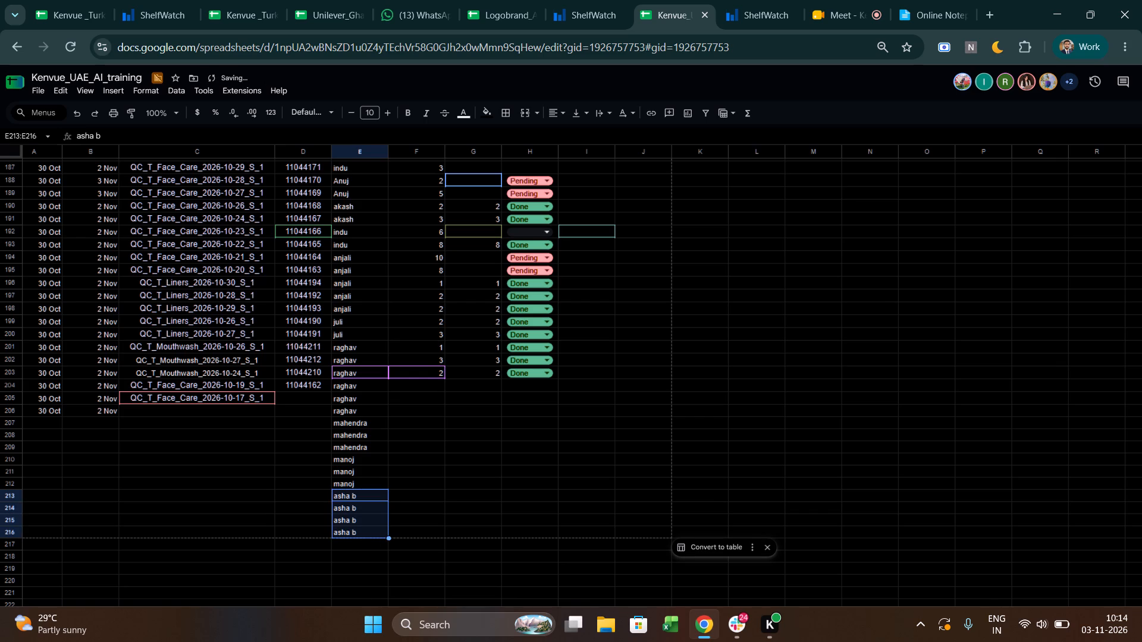
{"action": "left_click", "coordinate": [360, 546]}
{"action": "type", "text": "krishana"}
{"action": "scroll", "coordinate": [360, 546], "scroll_direction": "down", "scroll_amount": 2}
{"action": "left_click", "coordinate": [349, 477]}
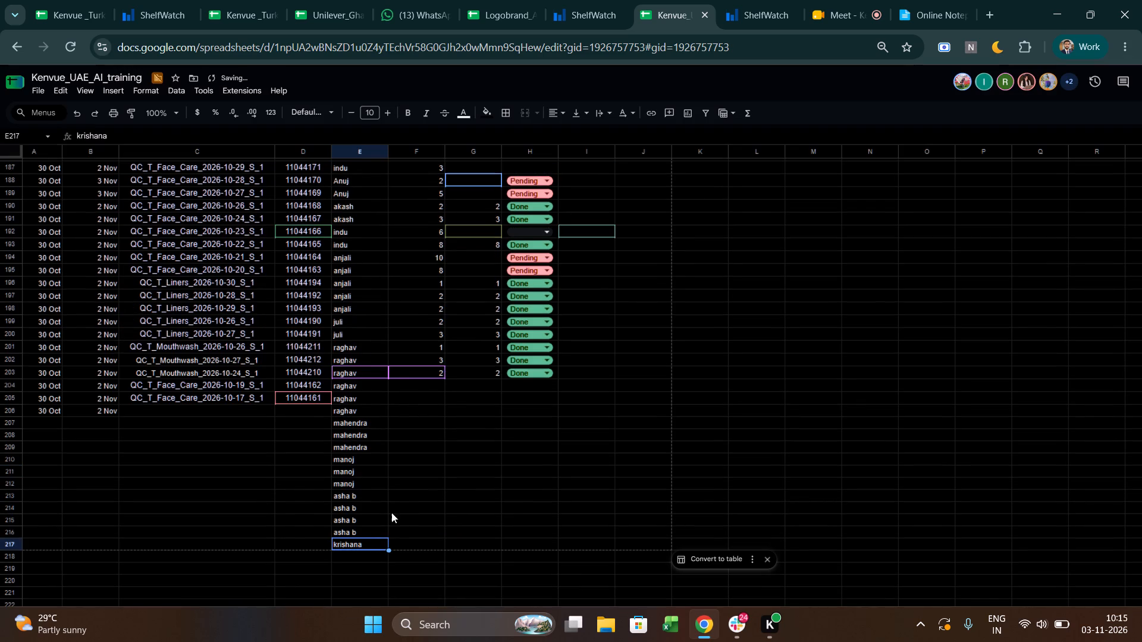
{"action": "scroll", "coordinate": [341, 565], "scroll_direction": "down", "scroll_amount": 2}
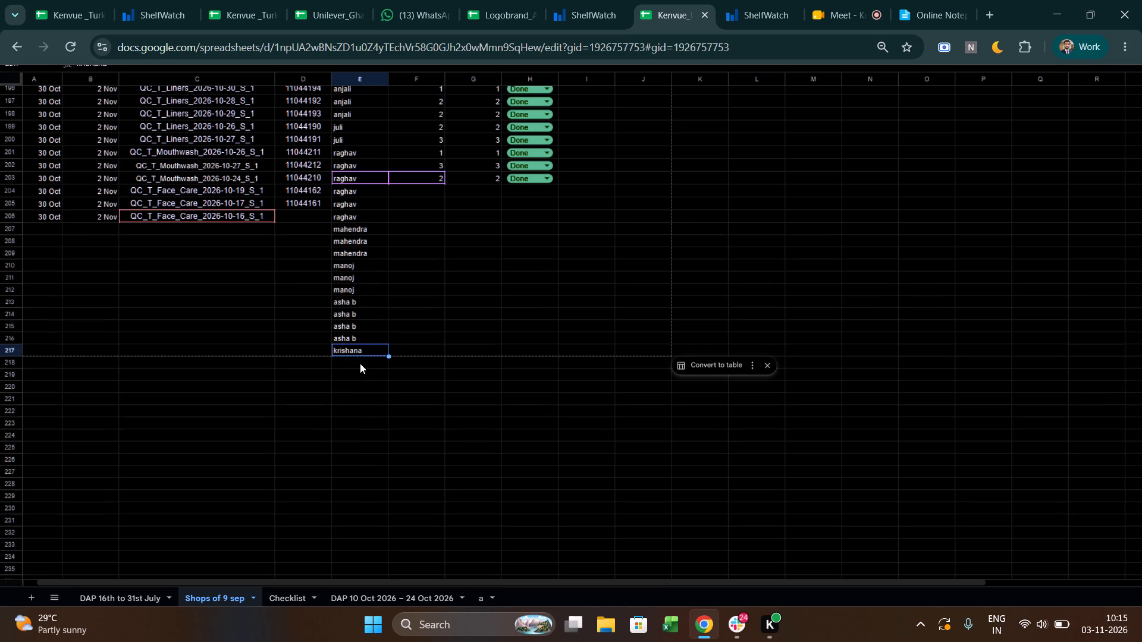
Fill the krishana entry in E217 down column E to E218.
{"action": "left_click", "coordinate": [360, 363]}
{"action": "left_click", "coordinate": [371, 350]}
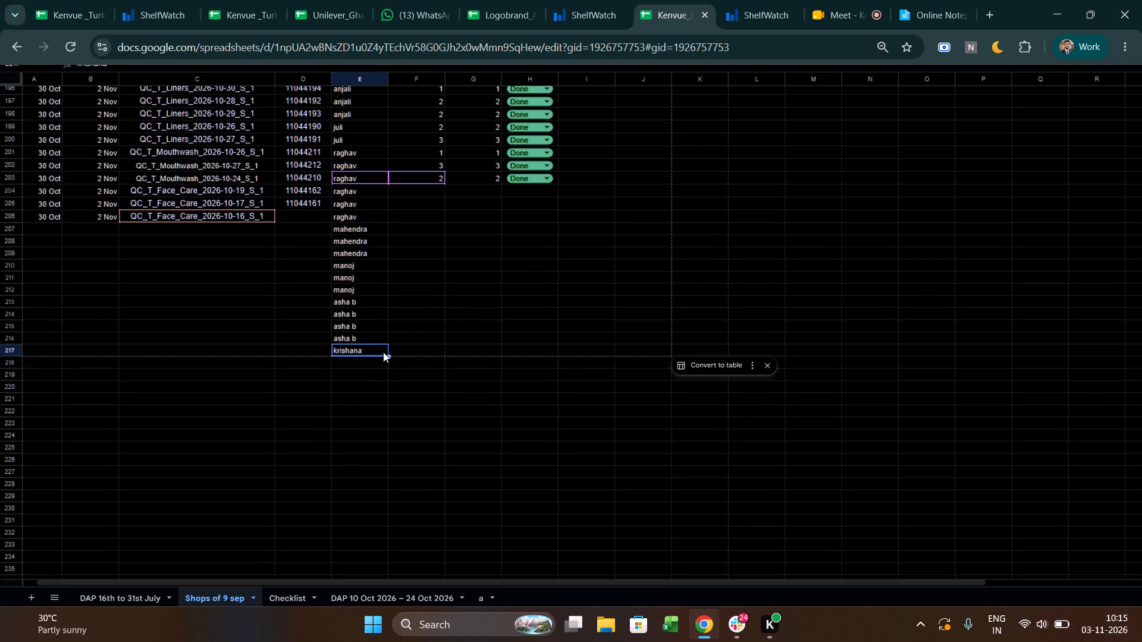
{"action": "left_click_drag", "start_coordinate": [388, 353], "coordinate": [388, 363]}
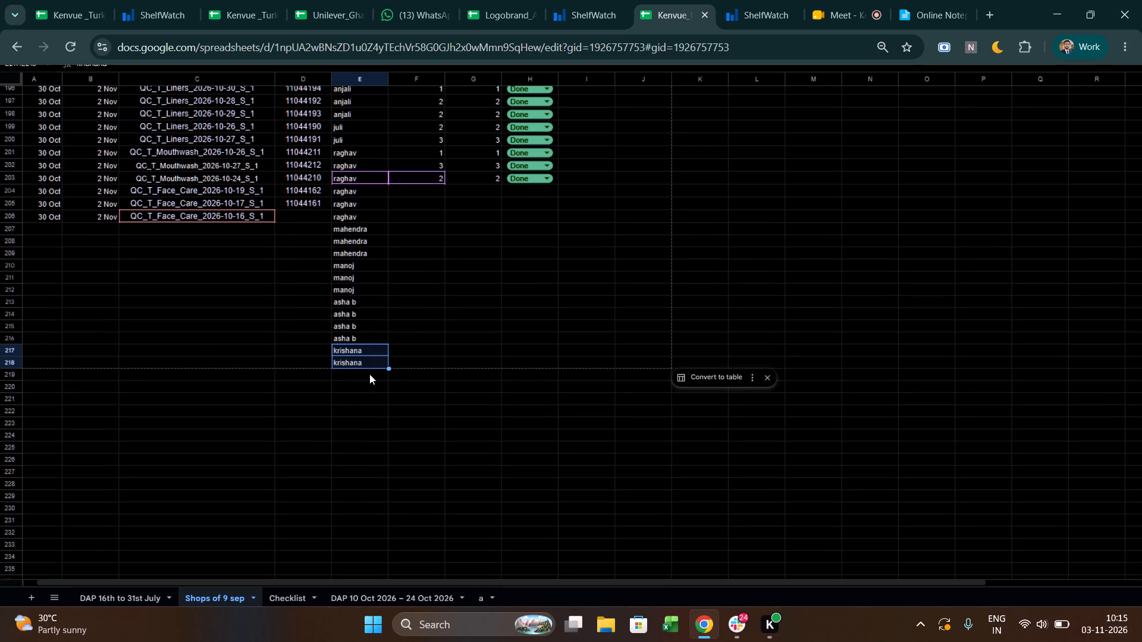
Enter raghav in E219, below the krishana entries, and fill it down to E220.
{"action": "left_click", "coordinate": [369, 374]}
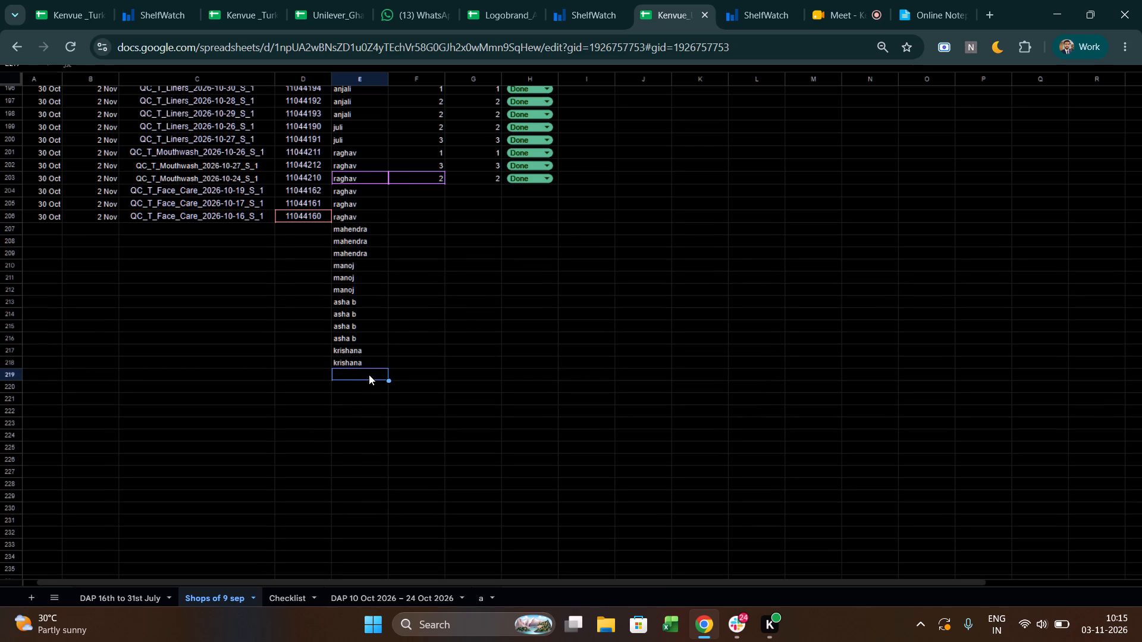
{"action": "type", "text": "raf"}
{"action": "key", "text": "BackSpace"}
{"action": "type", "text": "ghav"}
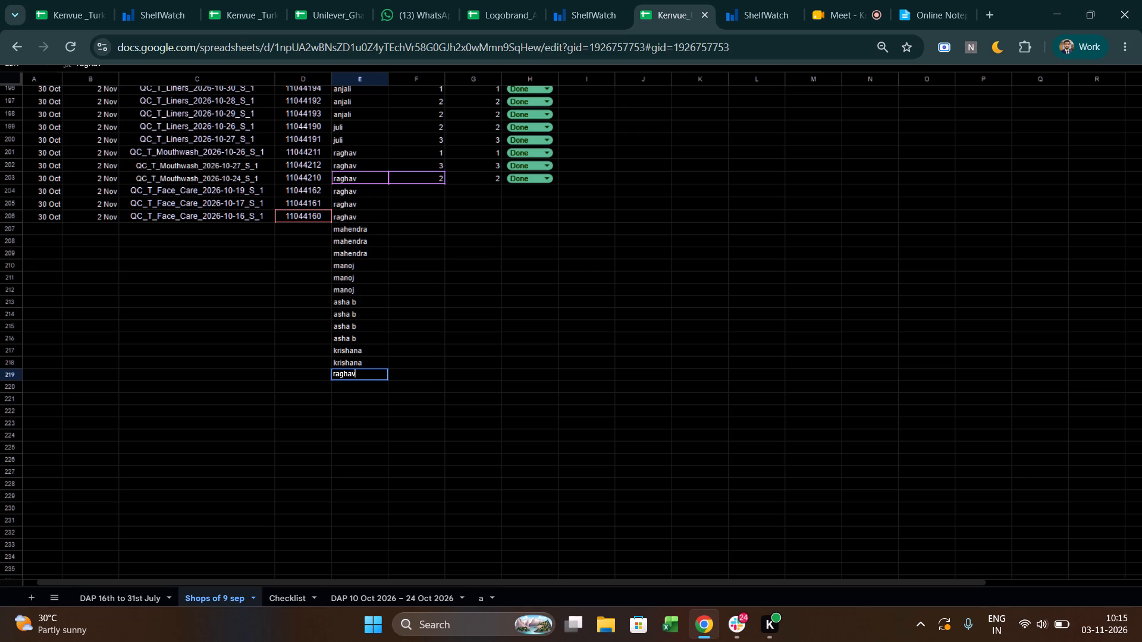
{"action": "left_click", "coordinate": [358, 388]}
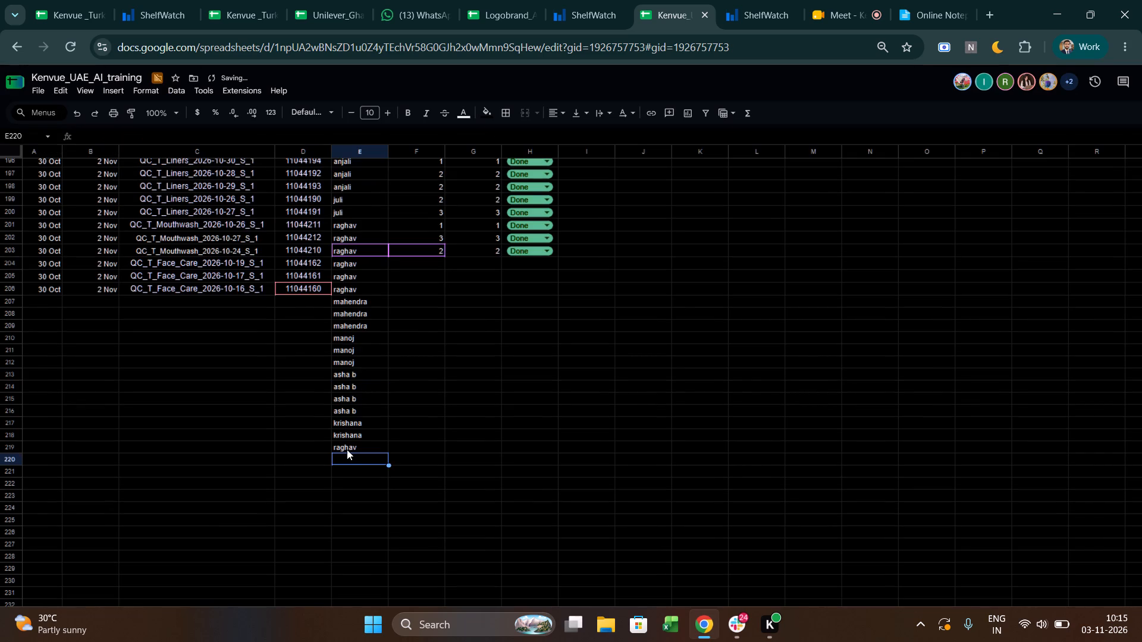
{"action": "left_click", "coordinate": [347, 449]}
{"action": "left_click_drag", "start_coordinate": [387, 452], "coordinate": [387, 461]}
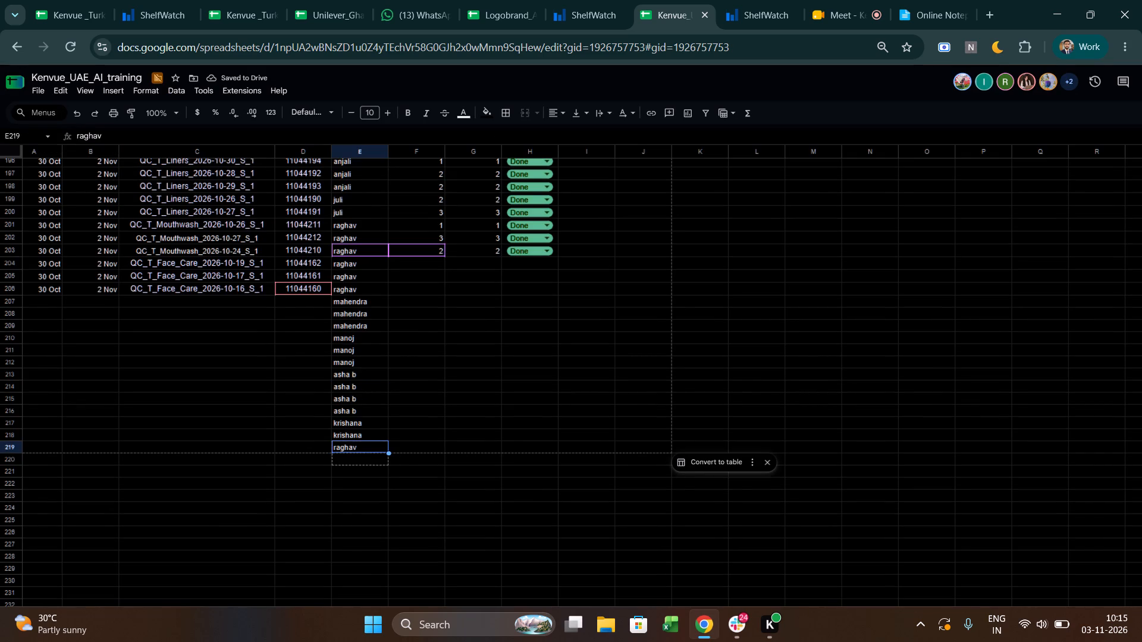
{"action": "left_click_drag", "start_coordinate": [387, 461], "coordinate": [387, 462]}
Enter the next assignee's name, starting with "g", in cell E221 below the raghav entries.
{"action": "left_click", "coordinate": [362, 475]}
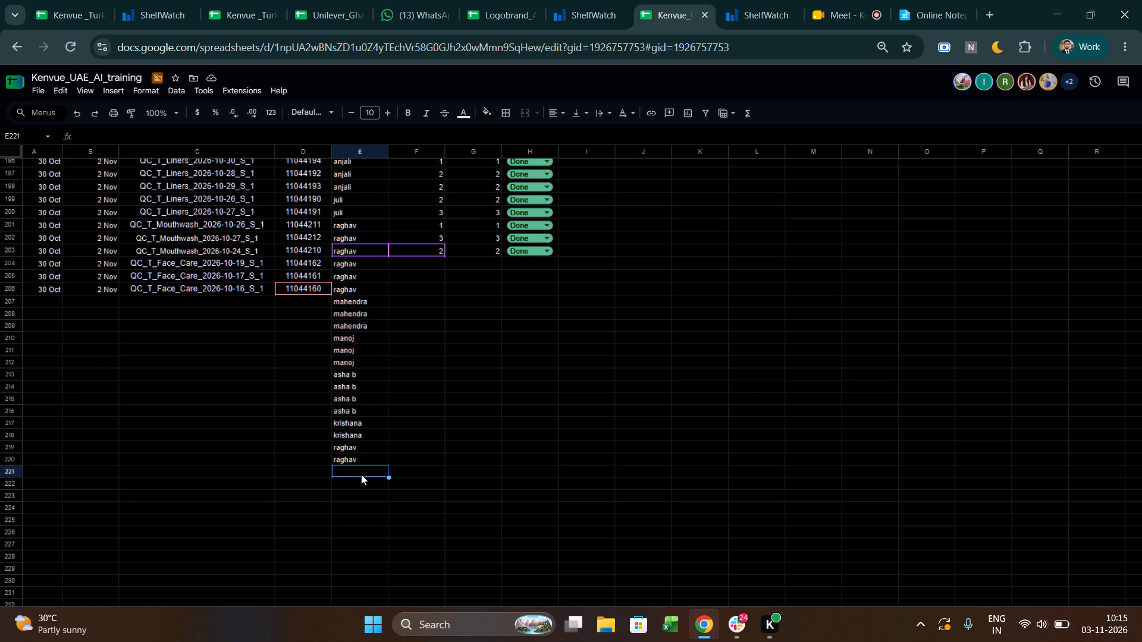
{"action": "left_click", "coordinate": [350, 474]}
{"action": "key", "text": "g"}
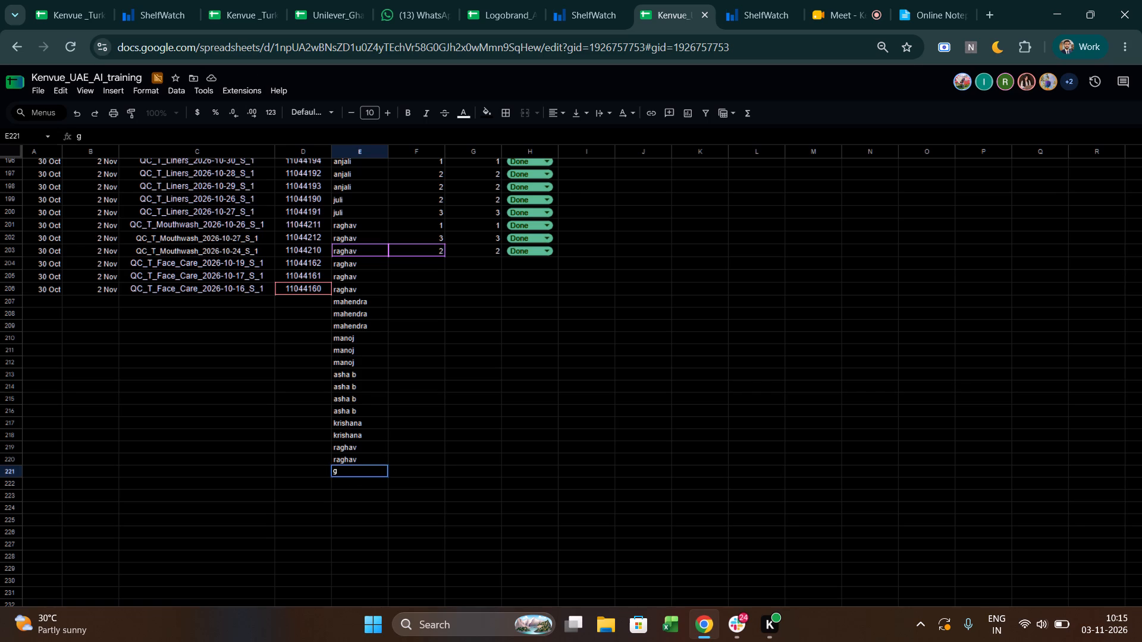
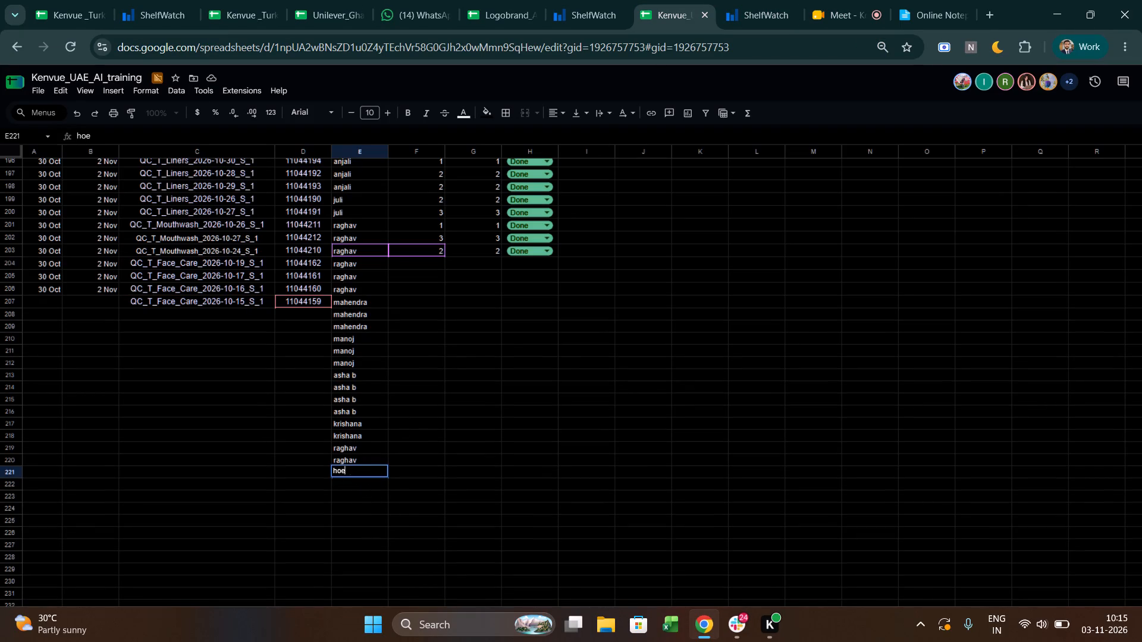
Enter the next assignee's name, starting with "ho", in cell E221 below the raghav entries.
{"action": "key", "text": "BackSpace"}
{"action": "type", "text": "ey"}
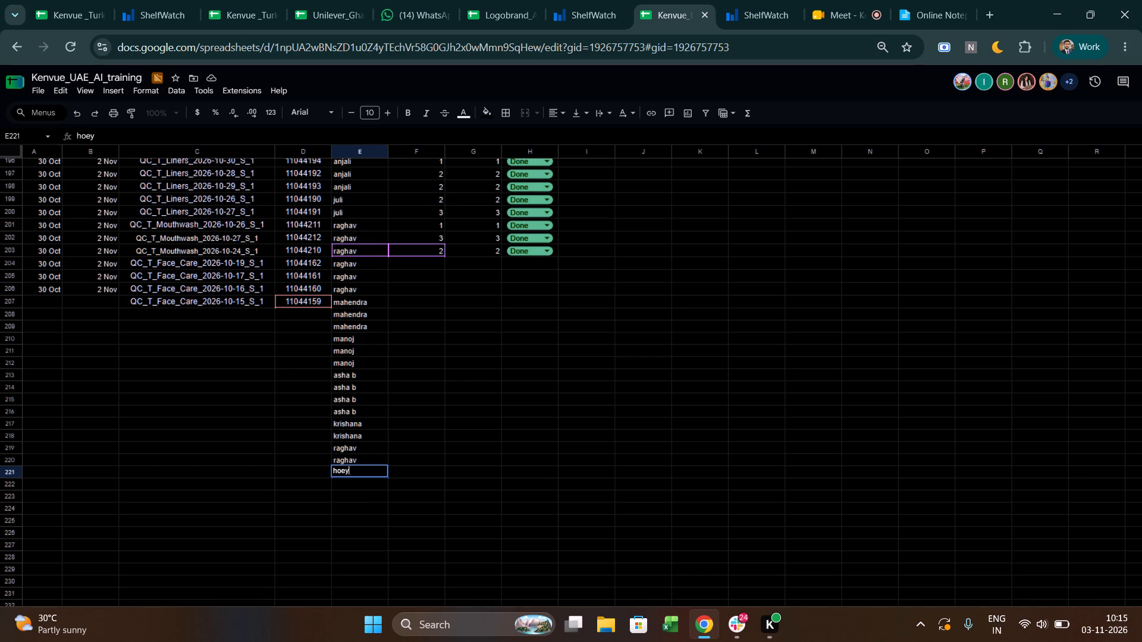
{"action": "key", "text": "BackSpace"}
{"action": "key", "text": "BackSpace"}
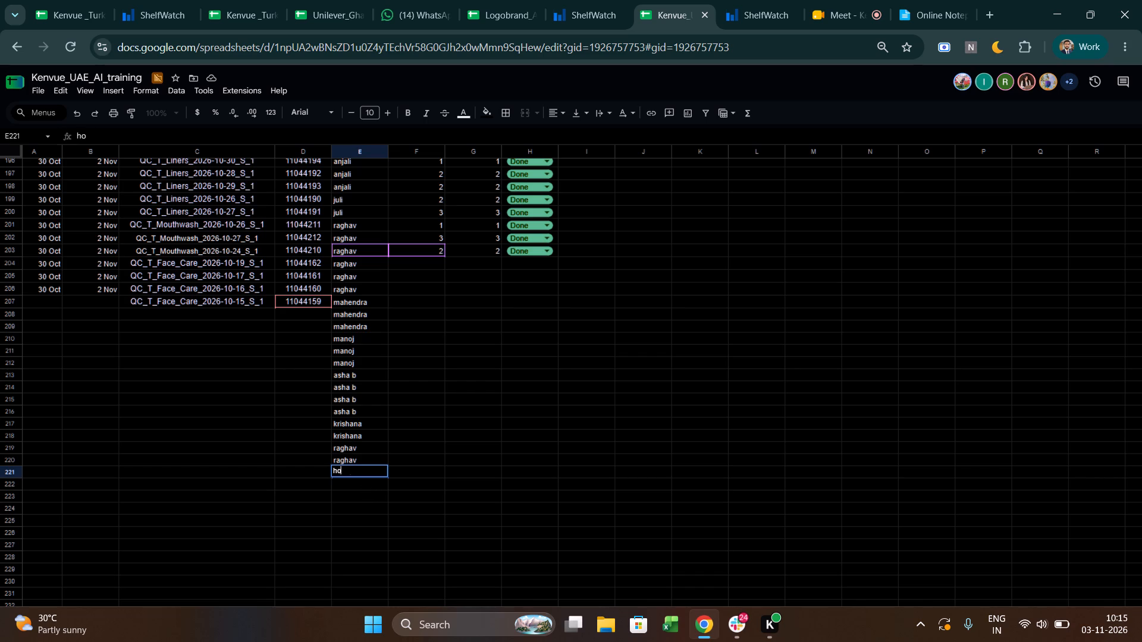
Complete the name honey in E221, directly below the last raghav entry, and fill it down column E to E223.
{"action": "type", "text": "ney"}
{"action": "left_click", "coordinate": [356, 485]}
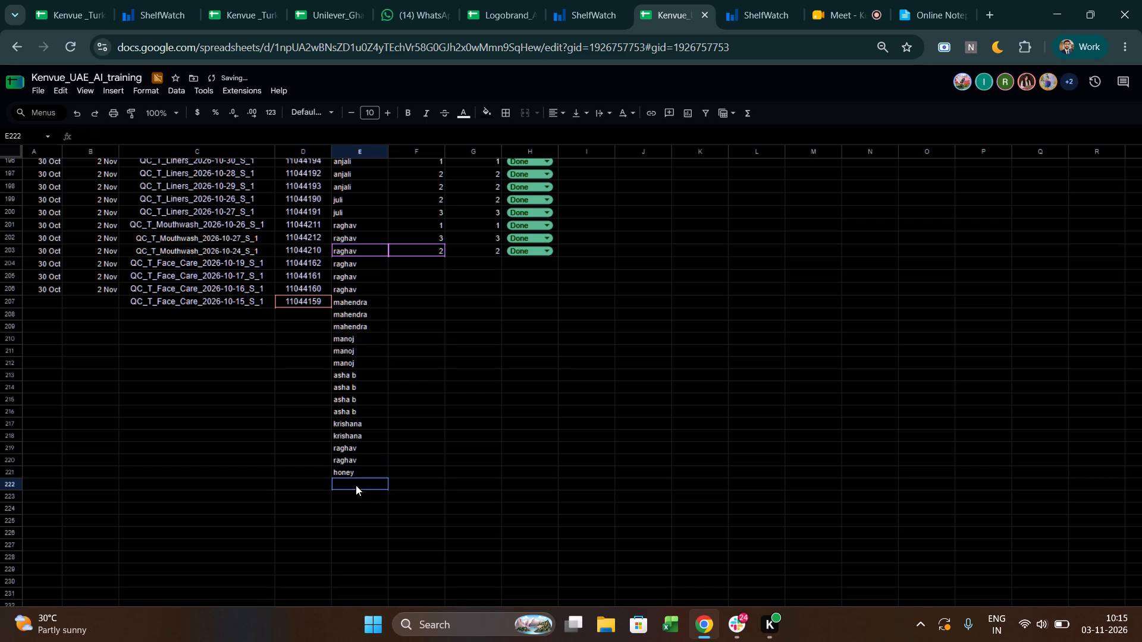
{"action": "left_click", "coordinate": [354, 473]}
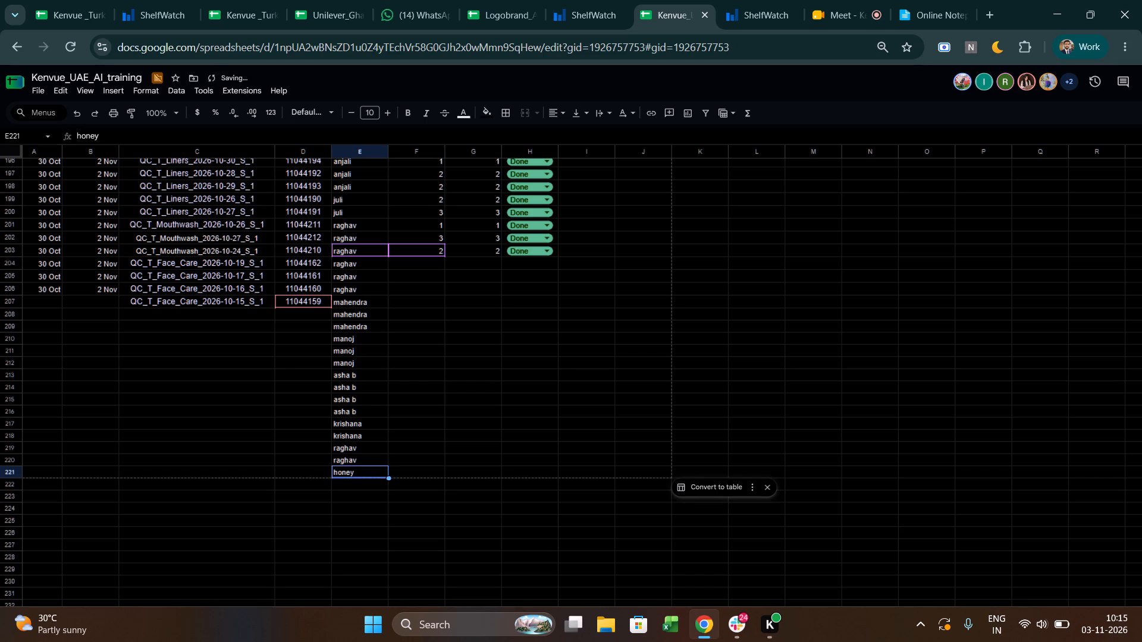
{"action": "left_click_drag", "start_coordinate": [388, 476], "coordinate": [384, 499]}
{"action": "left_click", "coordinate": [396, 499]}
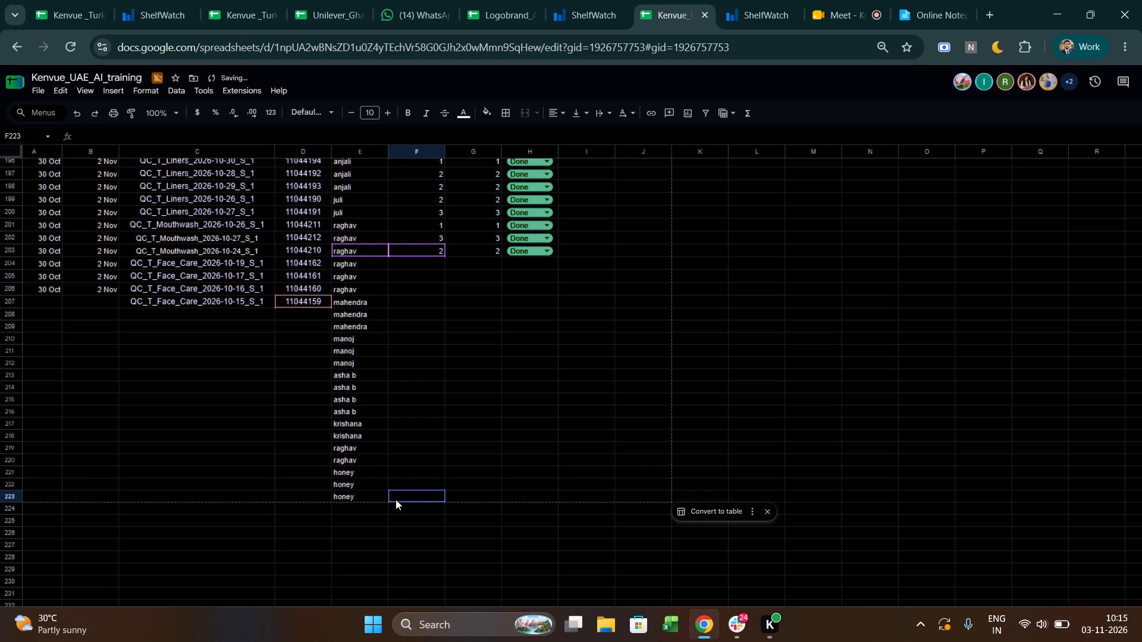
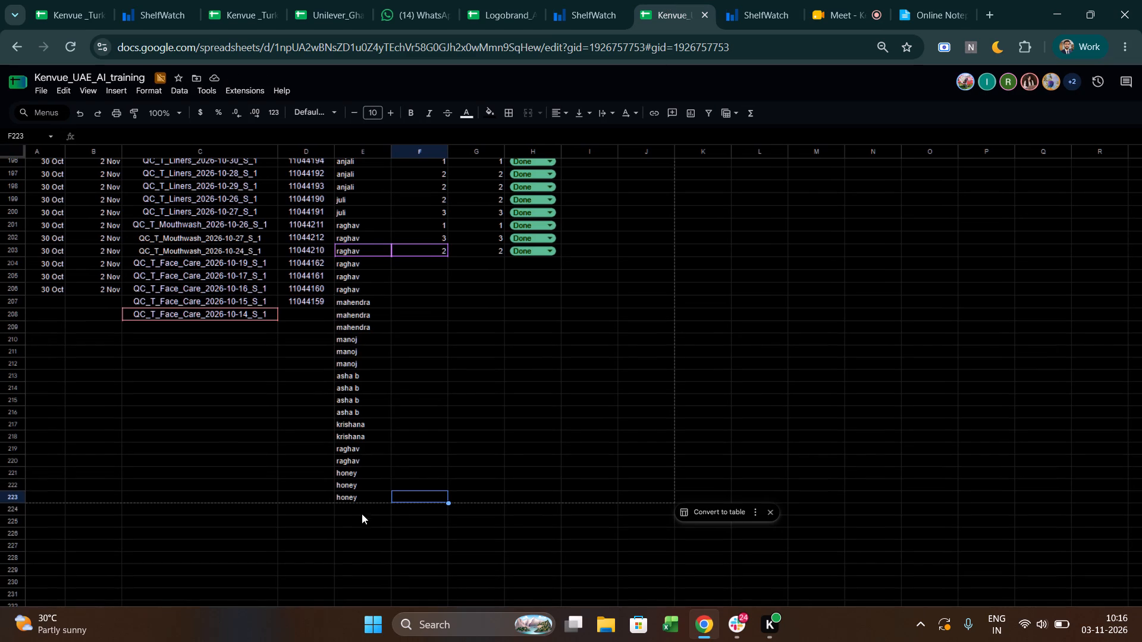
Enter kamal in E224, directly below the last honey entry, and fill it down column E to E227.
{"action": "left_click", "coordinate": [355, 508]}
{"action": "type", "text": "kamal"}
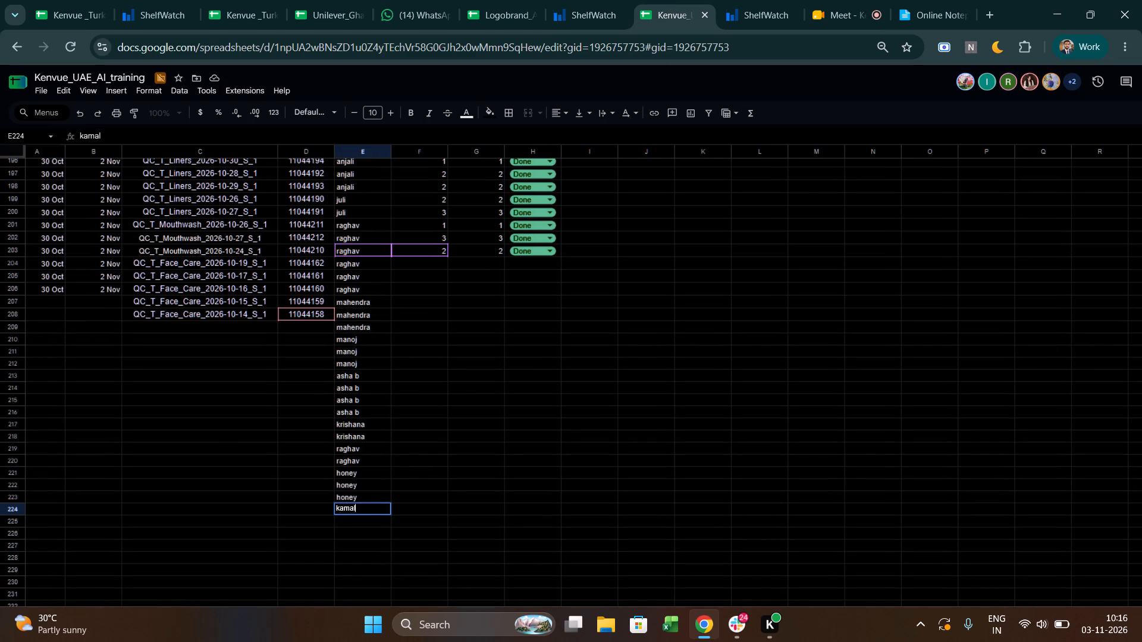
{"action": "left_click", "coordinate": [359, 521]}
{"action": "left_click", "coordinate": [353, 501]}
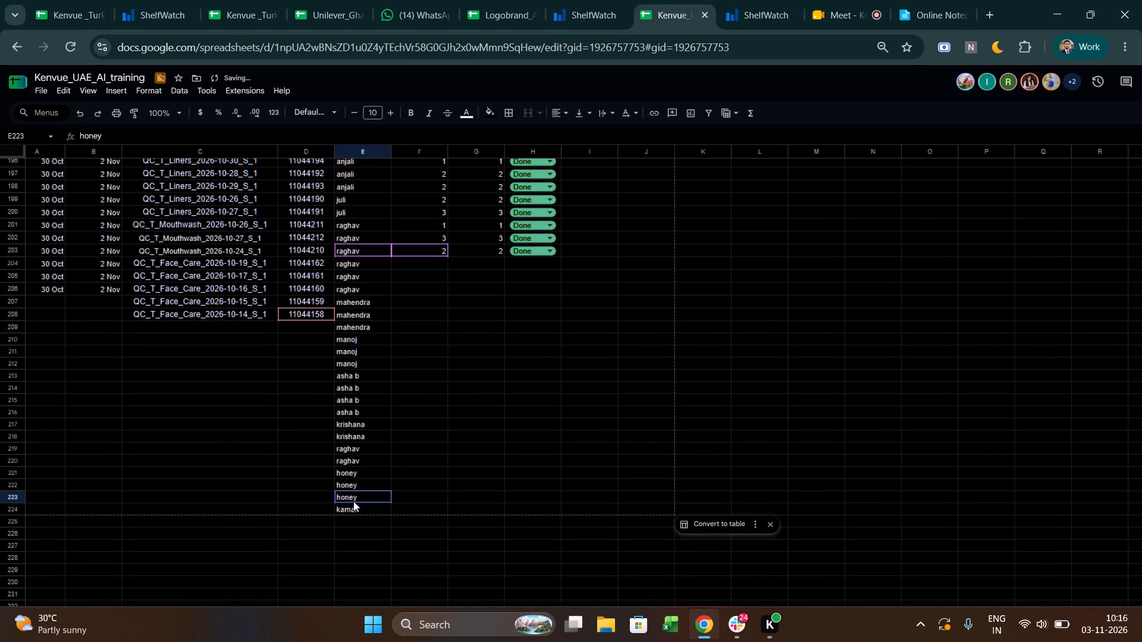
{"action": "left_click", "coordinate": [354, 505]}
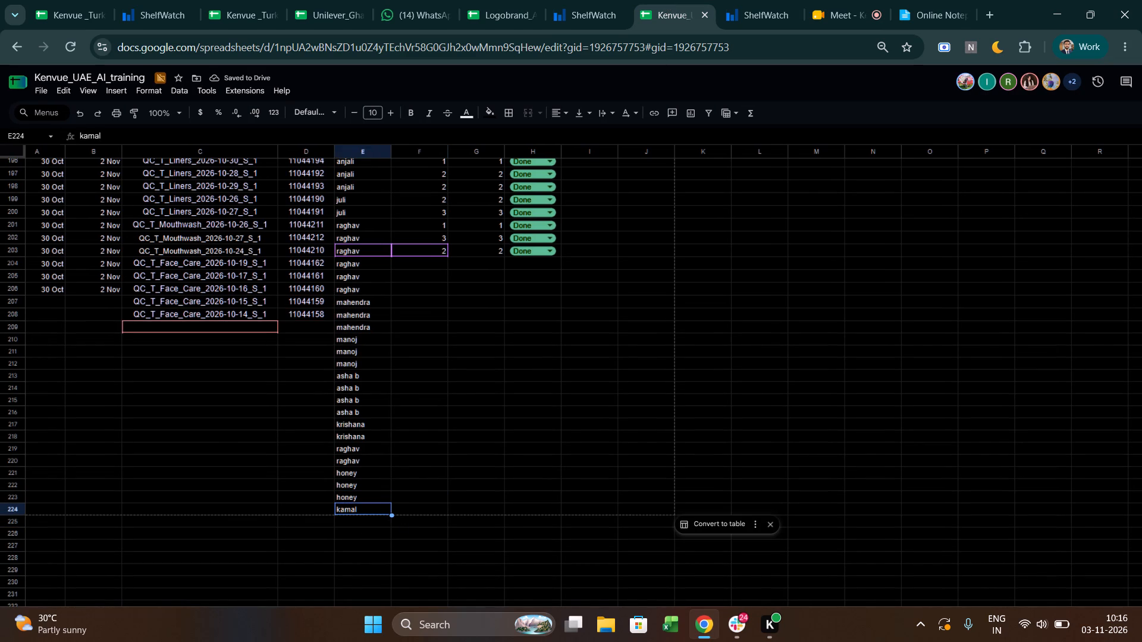
{"action": "left_click_drag", "start_coordinate": [391, 514], "coordinate": [388, 543]}
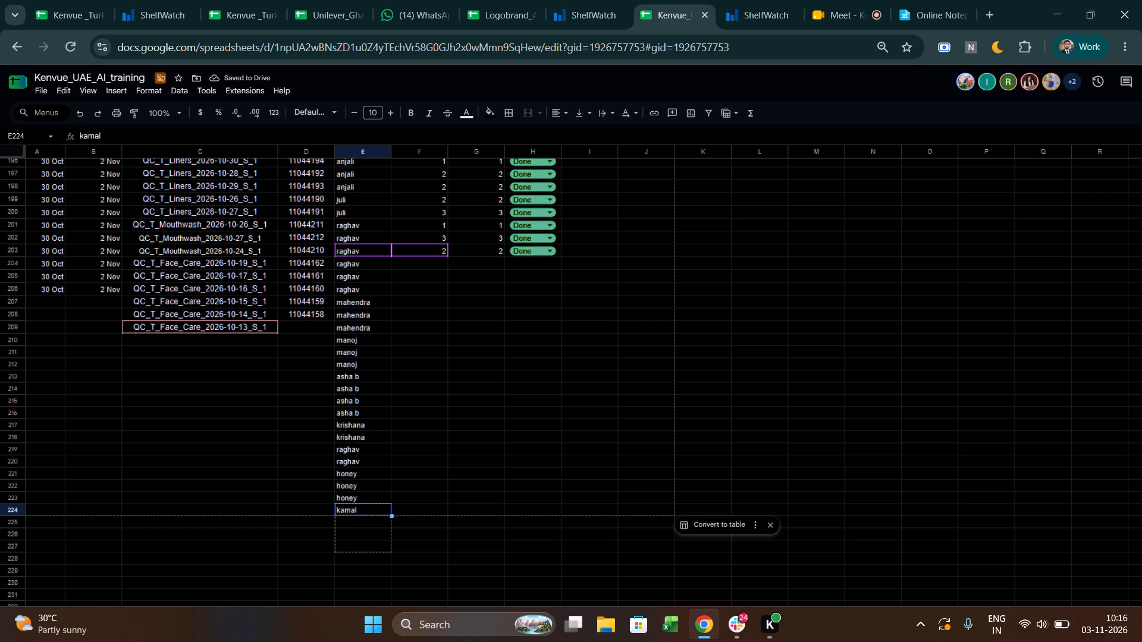
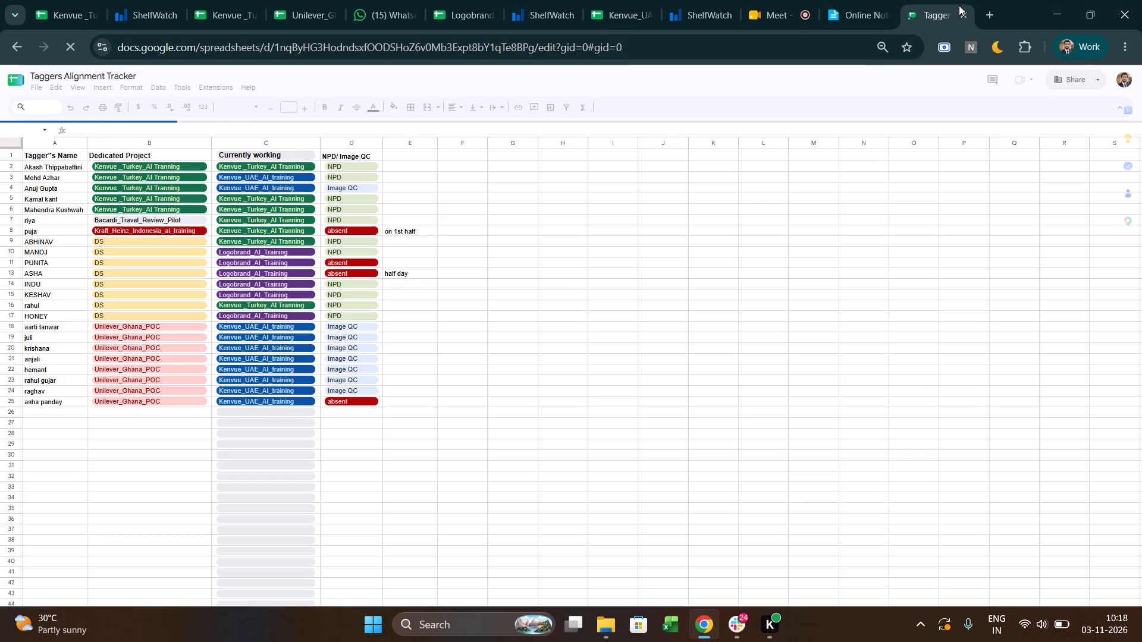
Reorder the browser tabs so the Taggers Alignment Tracker sits directly after the Meet tab, before the online notepad.
{"action": "left_click_drag", "start_coordinate": [944, 10], "coordinate": [917, 10]}
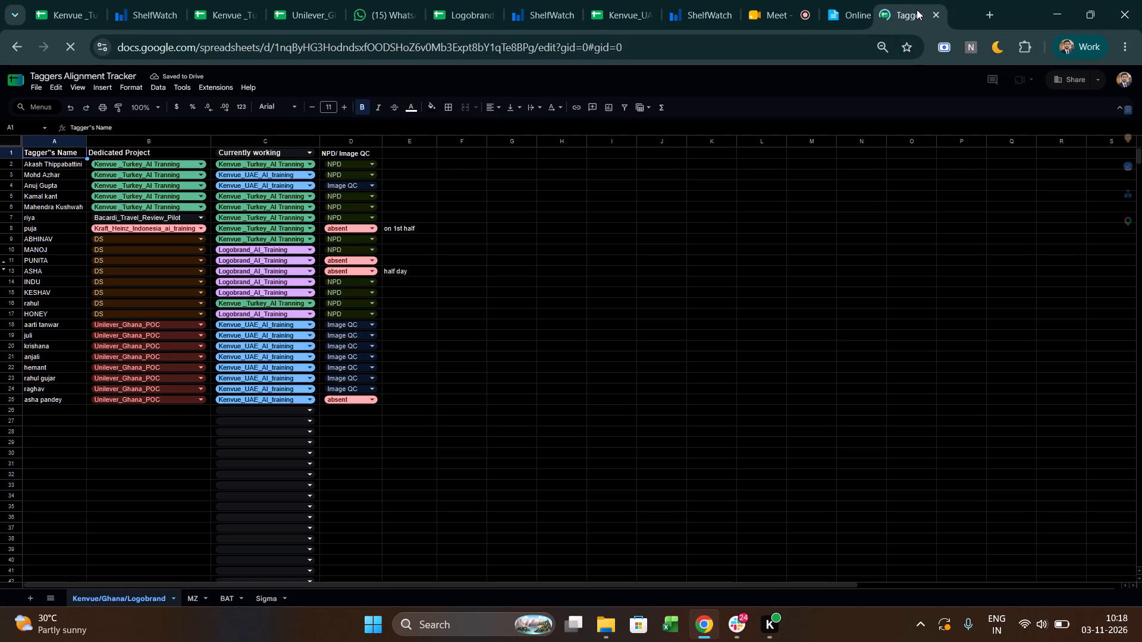
{"action": "left_click_drag", "start_coordinate": [917, 10], "coordinate": [872, 0]}
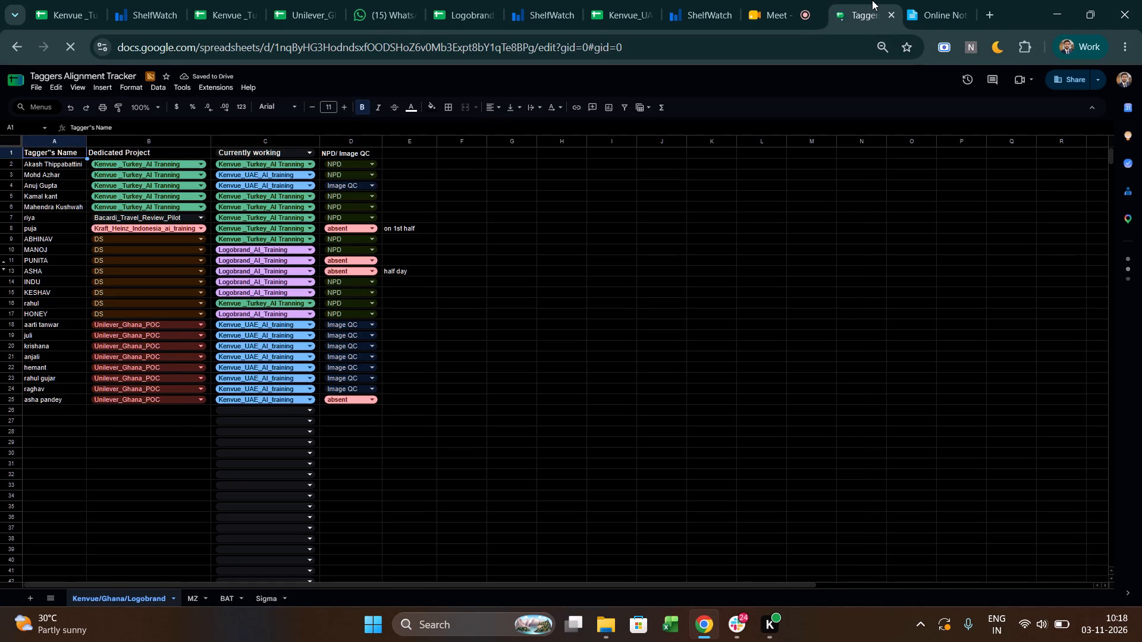
{"action": "left_click_drag", "start_coordinate": [872, 0], "coordinate": [875, 1]}
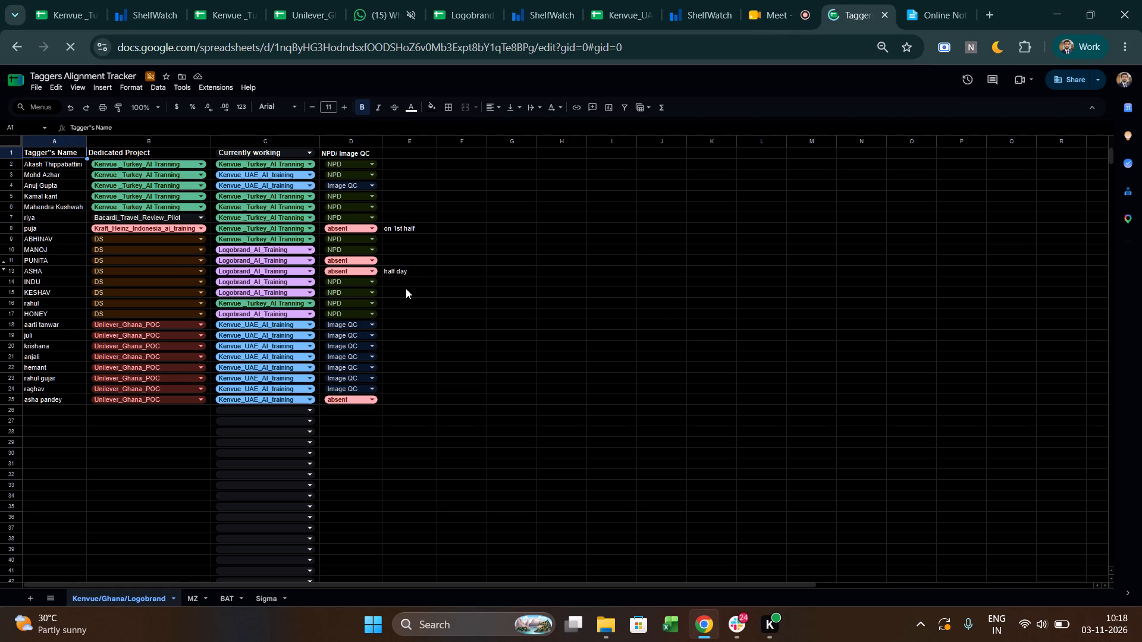
Mark the tagger in row 2 as absent in the NPD/Image QC column, leaving the current project as is.
{"action": "left_click", "coordinate": [296, 162]}
{"action": "left_click", "coordinate": [426, 174]}
{"action": "left_click", "coordinate": [347, 165]}
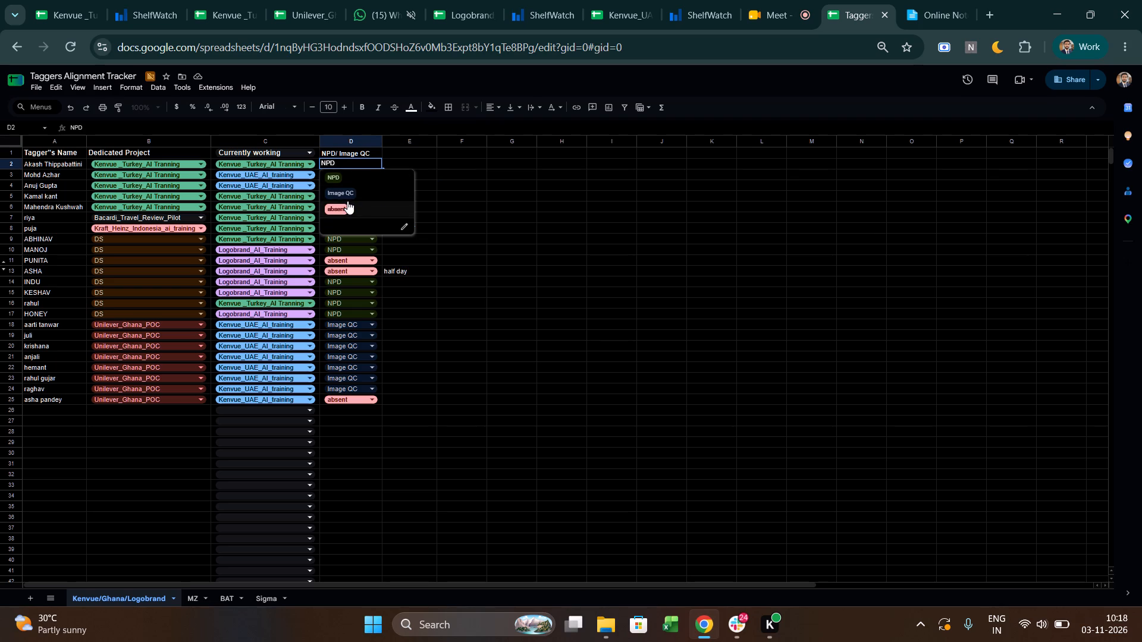
{"action": "left_click", "coordinate": [347, 201]}
{"action": "left_click", "coordinate": [301, 166]}
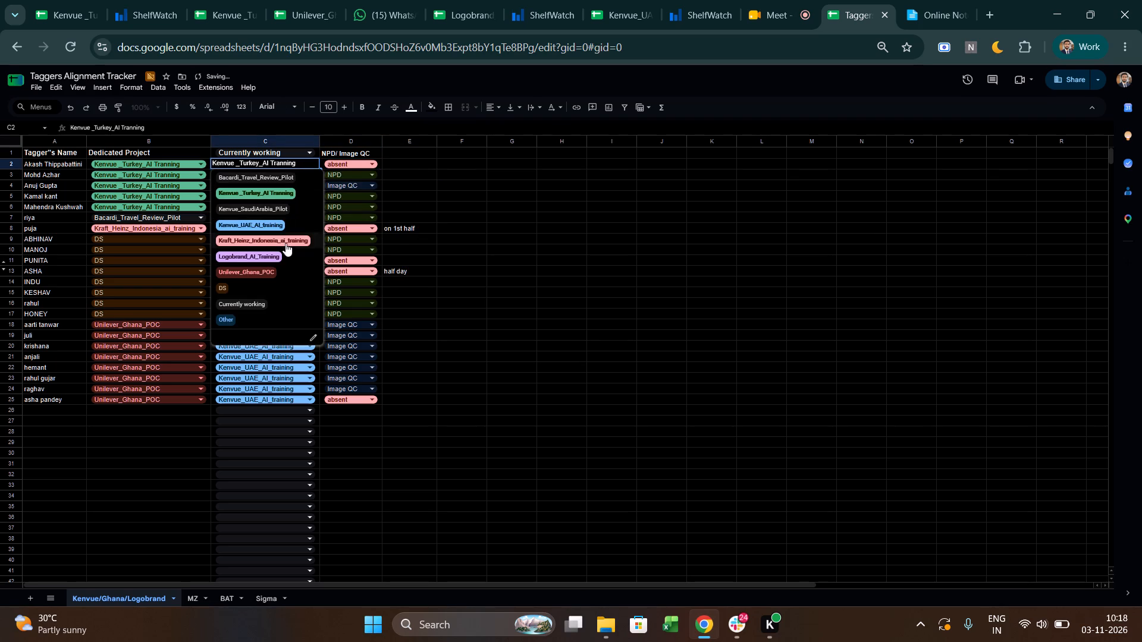
{"action": "left_click", "coordinate": [503, 189]}
For the tagger in row 5, set Currently working to Kenvue_UAE_AI_training and NPD/Image QC to Image QC.
{"action": "left_click", "coordinate": [48, 177]}
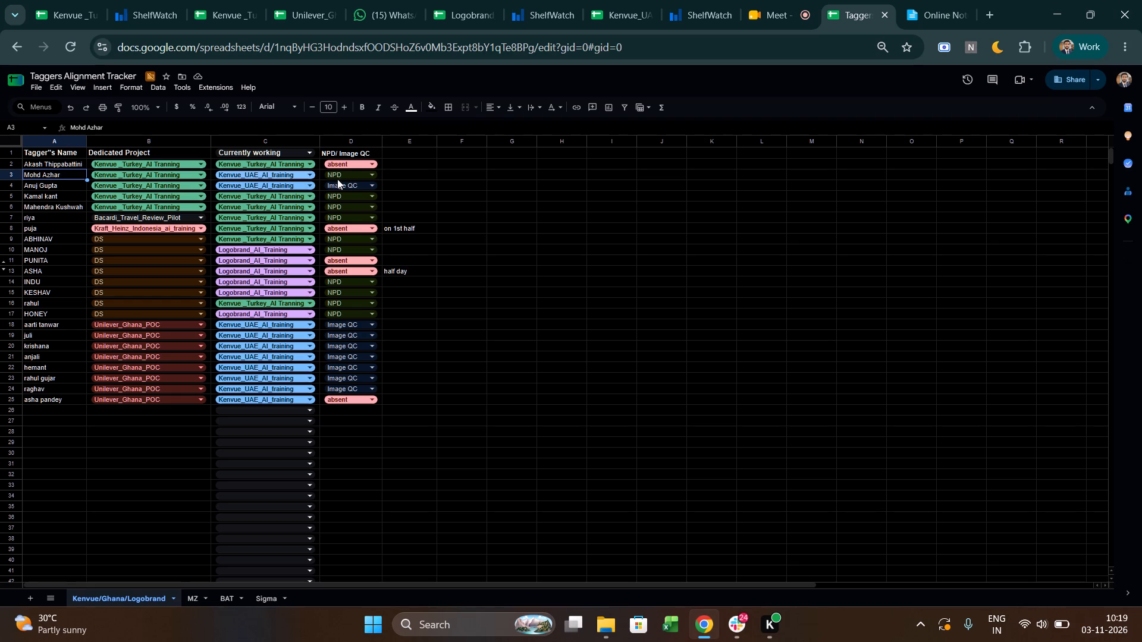
{"action": "left_click", "coordinate": [51, 188]}
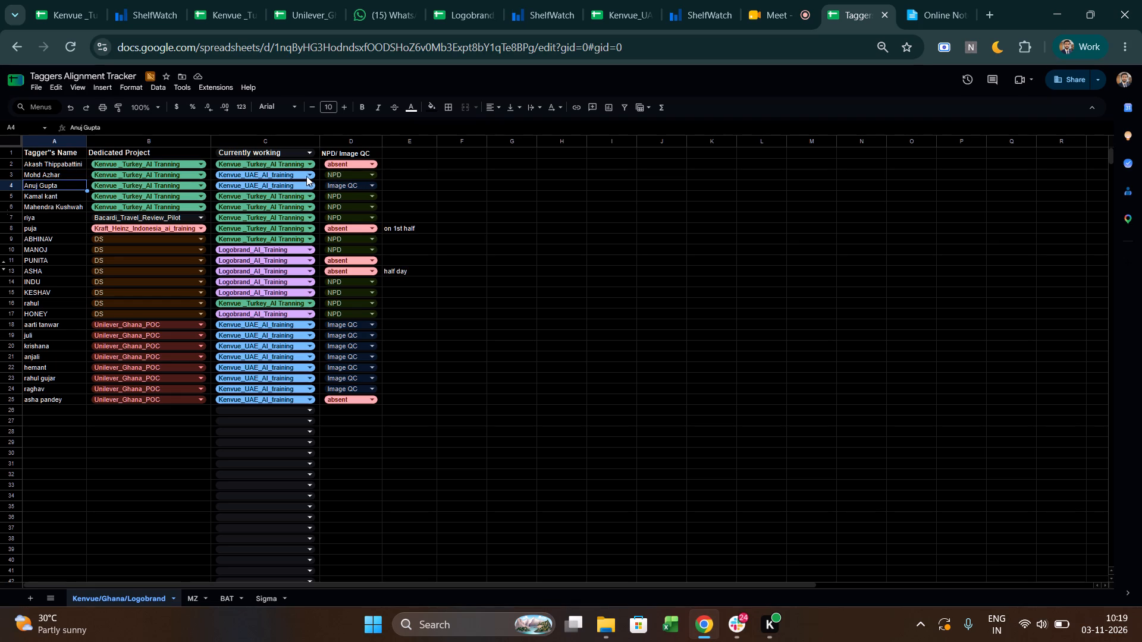
{"action": "left_click", "coordinate": [60, 189]}
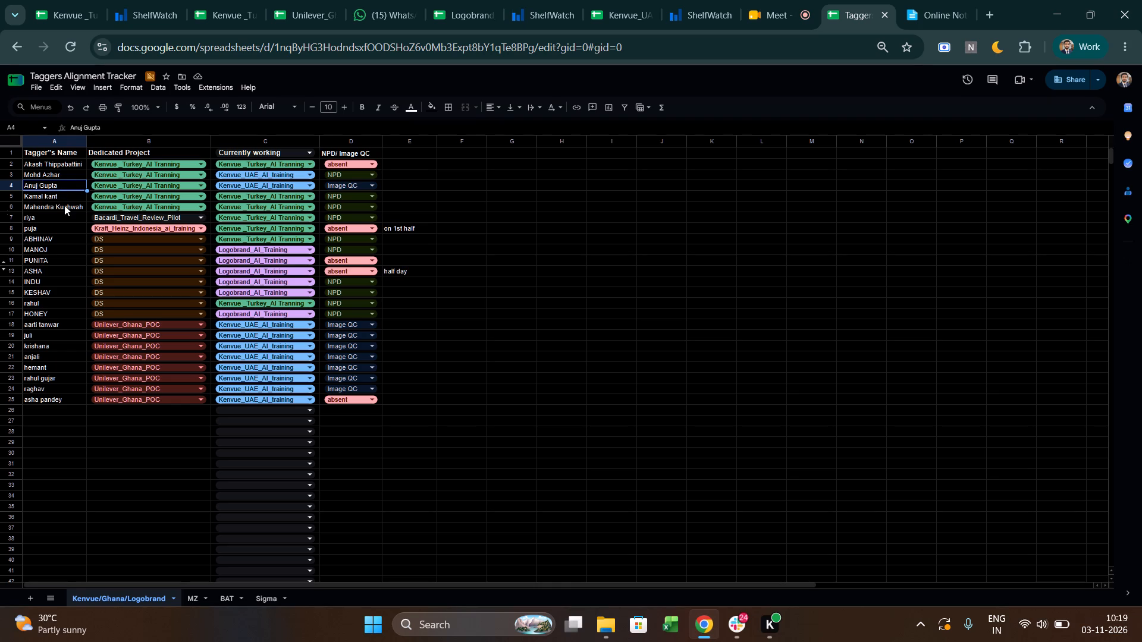
{"action": "left_click", "coordinate": [64, 205]}
{"action": "left_click", "coordinate": [61, 196]}
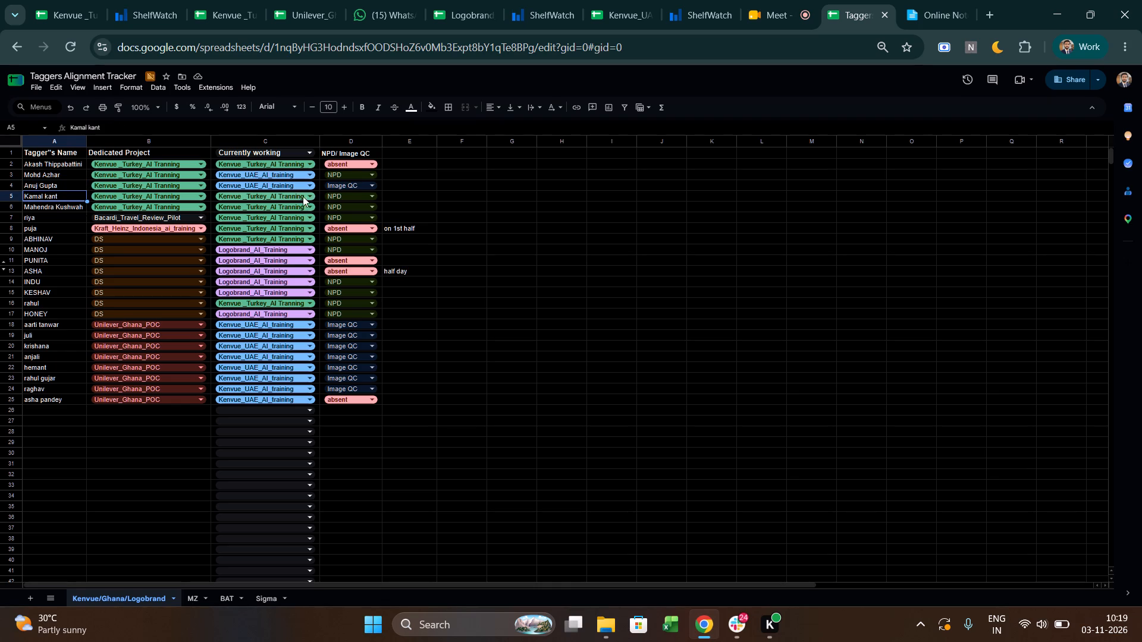
{"action": "left_click", "coordinate": [301, 200]}
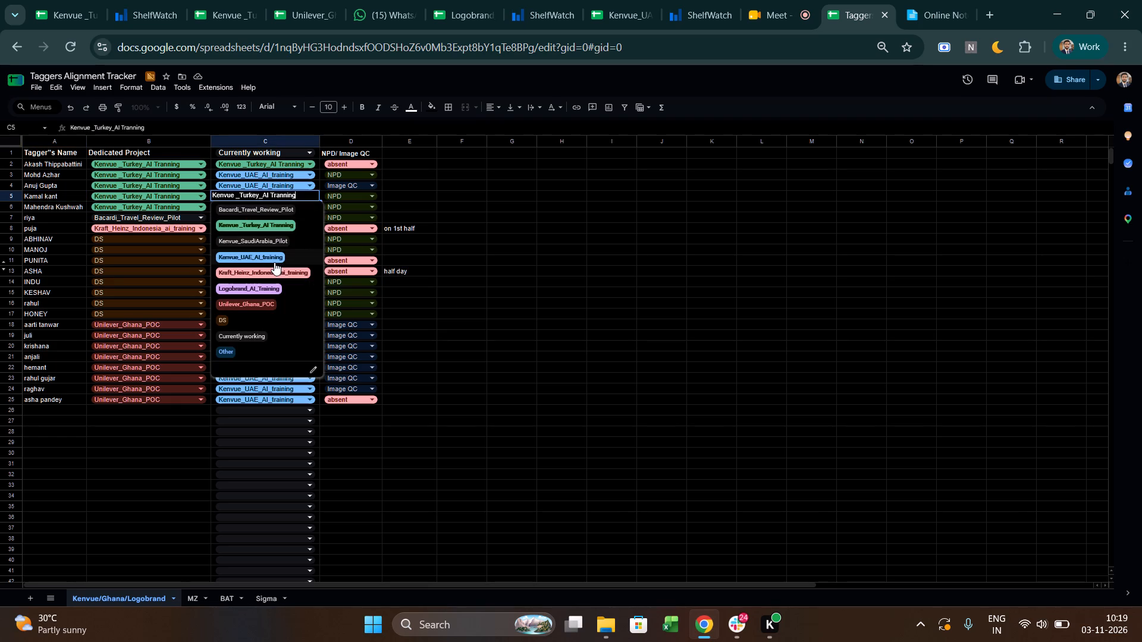
{"action": "left_click", "coordinate": [274, 262]}
{"action": "left_click", "coordinate": [346, 197]}
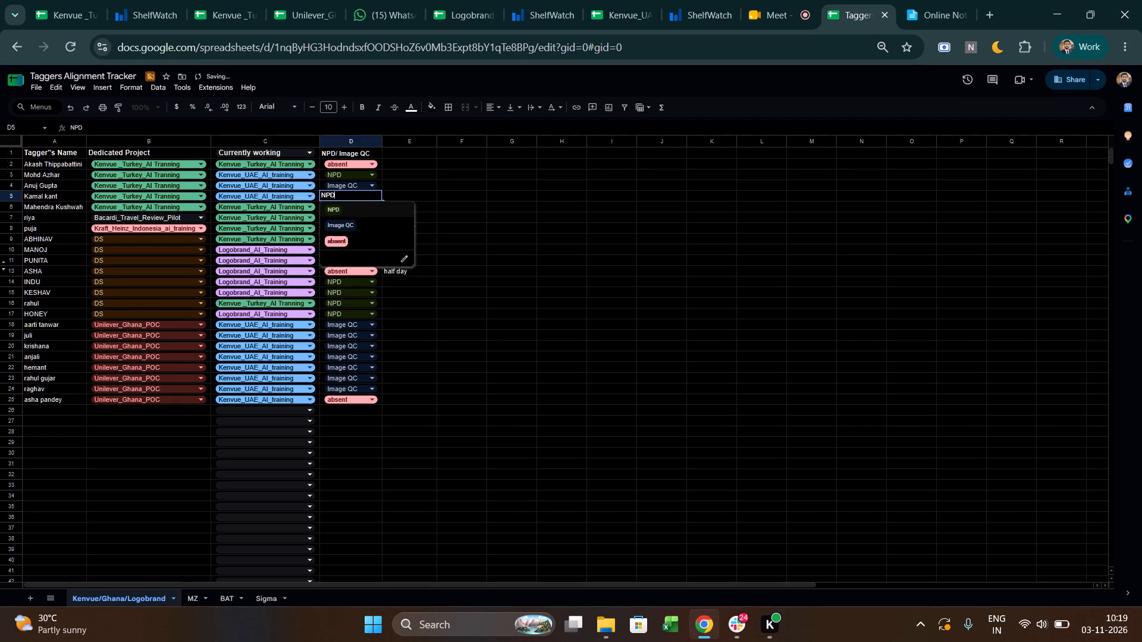
{"action": "left_click", "coordinate": [341, 228]}
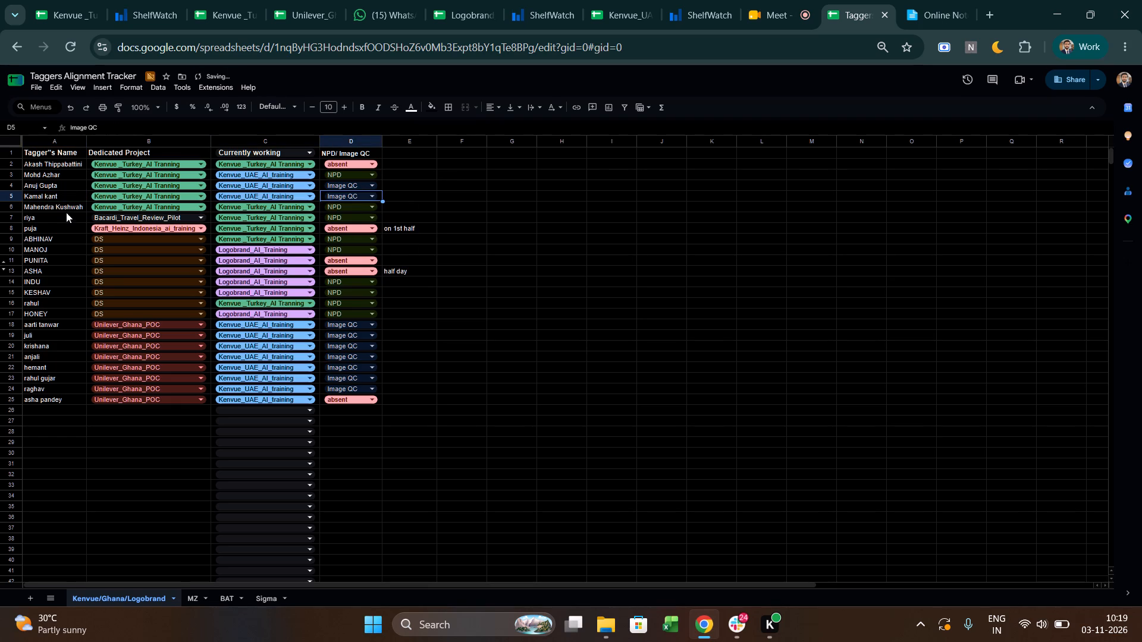
Fill Kenvue_UAE_AI_training from C5 down the Currently working column to C7.
{"action": "left_click", "coordinate": [67, 214]}
{"action": "left_click", "coordinate": [64, 207]}
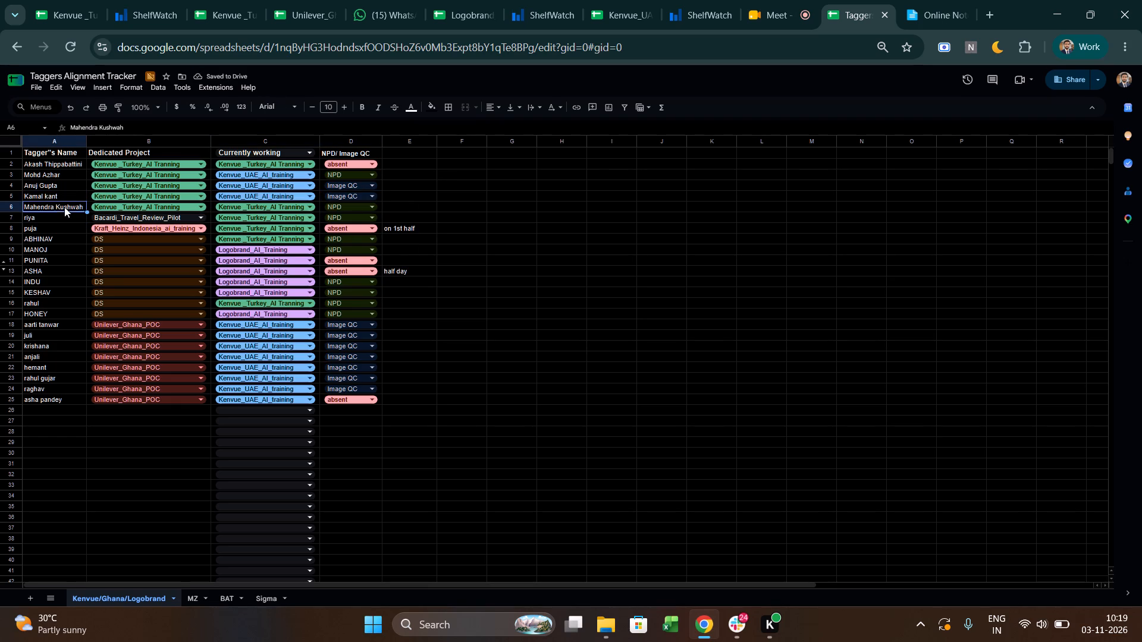
{"action": "left_click", "coordinate": [316, 200]}
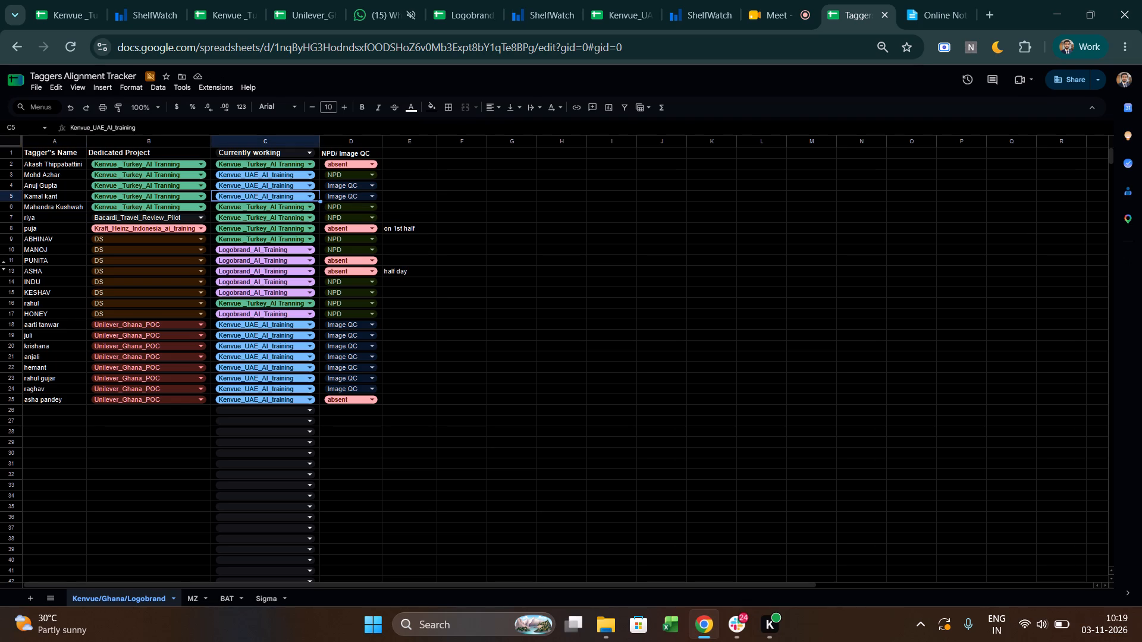
{"action": "left_click_drag", "start_coordinate": [319, 201], "coordinate": [322, 243]}
{"action": "left_click_drag", "start_coordinate": [322, 243], "coordinate": [315, 217]}
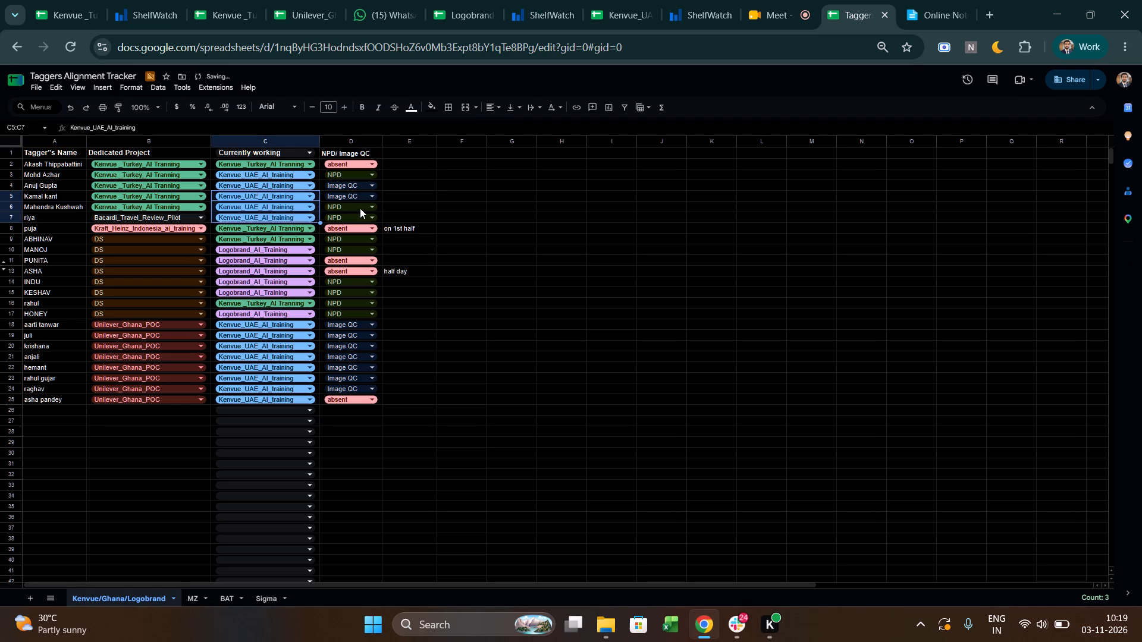
Set the NPD/Image QC value in D6 to Image QC.
{"action": "left_click_drag", "start_coordinate": [357, 207], "coordinate": [353, 232]}
{"action": "left_click", "coordinate": [353, 232]}
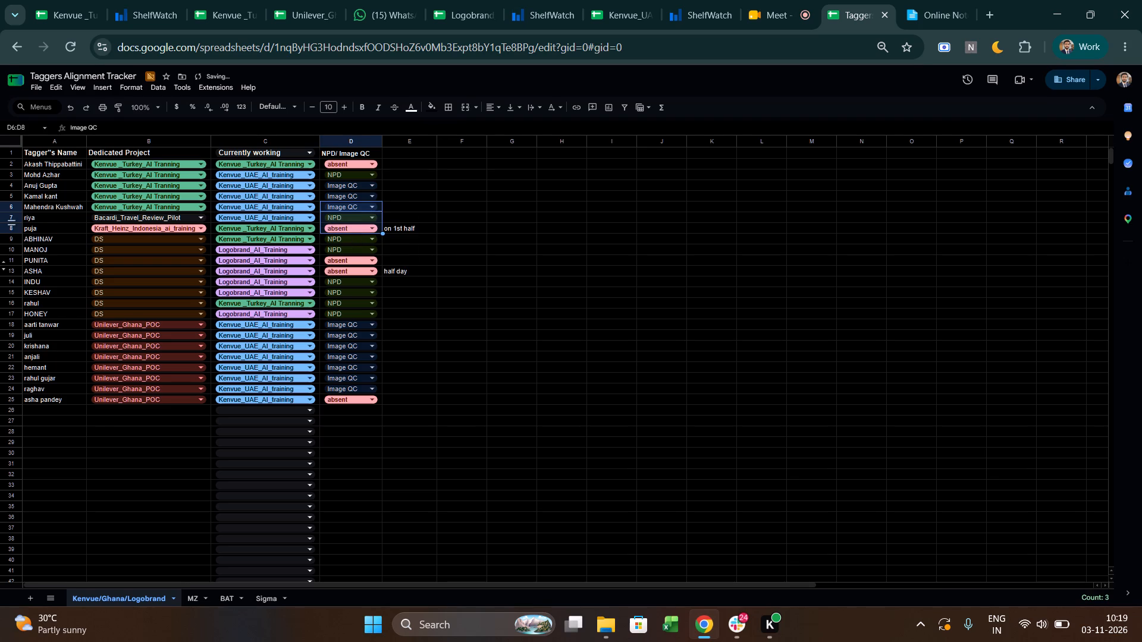
{"action": "left_click", "coordinate": [40, 223]}
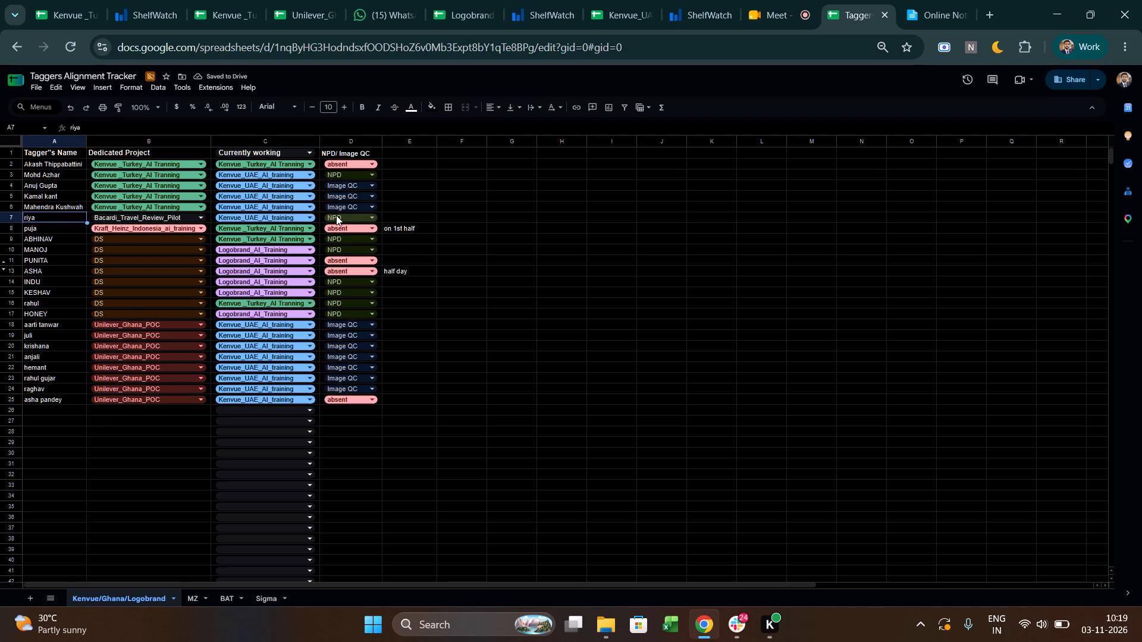
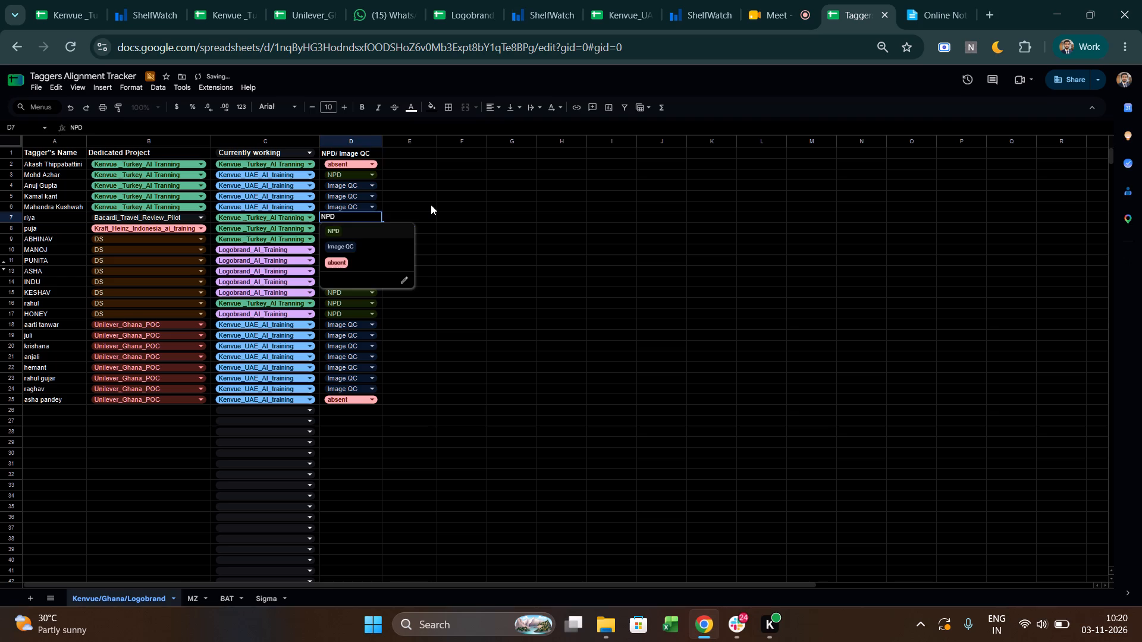
Close the open D7 choice unchanged and check the row 15 tagger's start date in Kenvue_Turkey_AI_Tranning's 1 Oct 2026 – 15 Oct 2026 sheet.
{"action": "left_click", "coordinate": [431, 204]}
{"action": "left_click", "coordinate": [546, 0]}
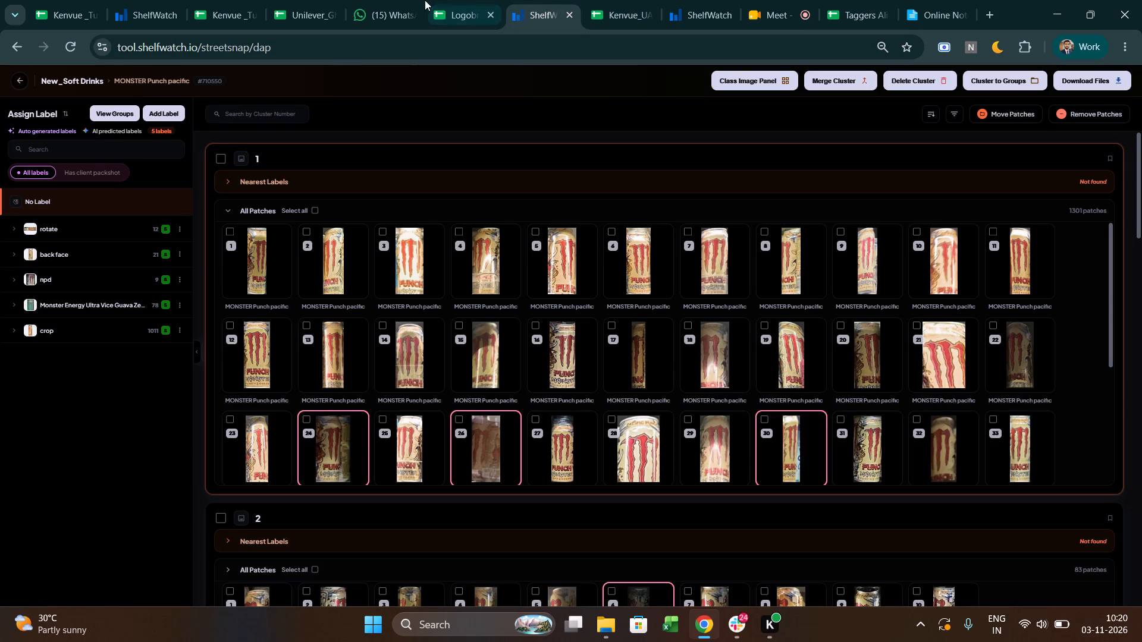
{"action": "left_click", "coordinate": [250, 0]}
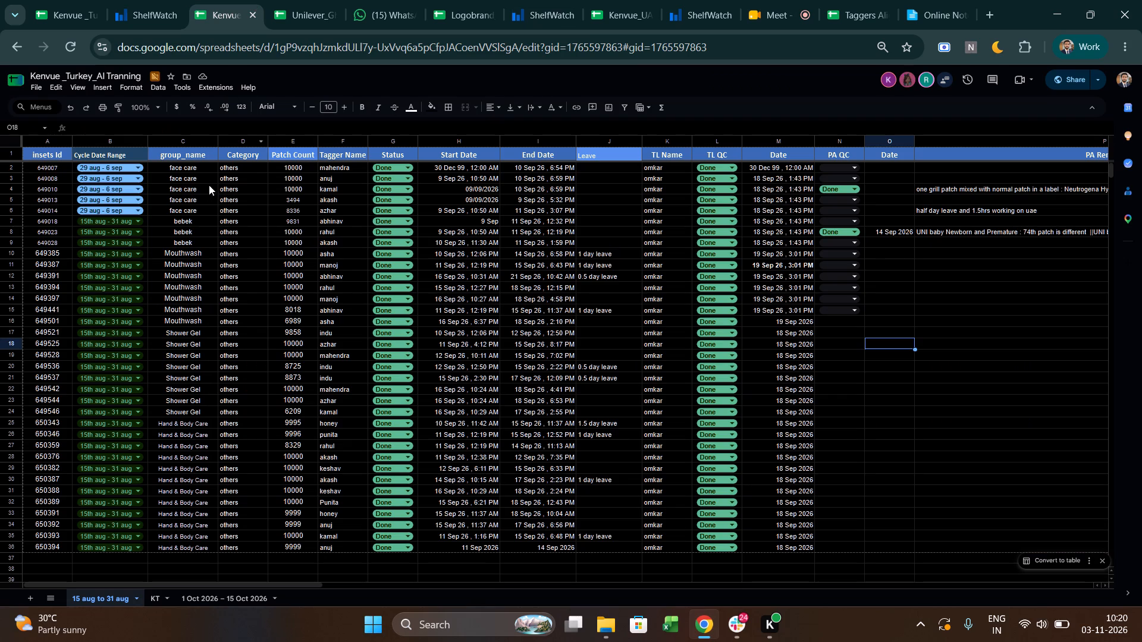
{"action": "left_click", "coordinate": [205, 599]}
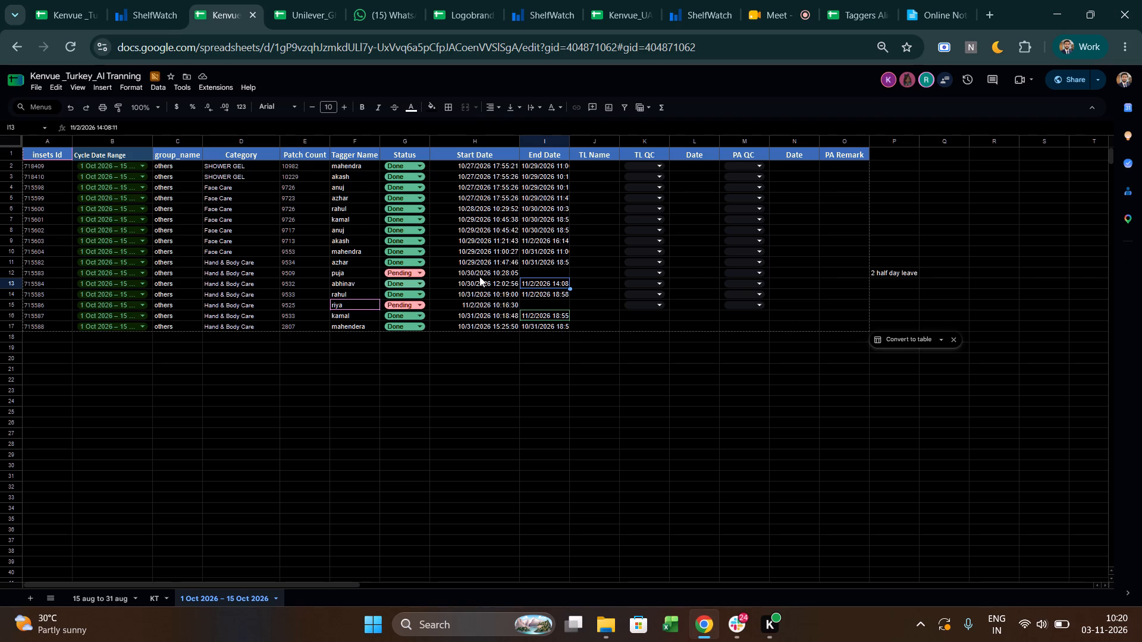
{"action": "left_click", "coordinate": [489, 304]}
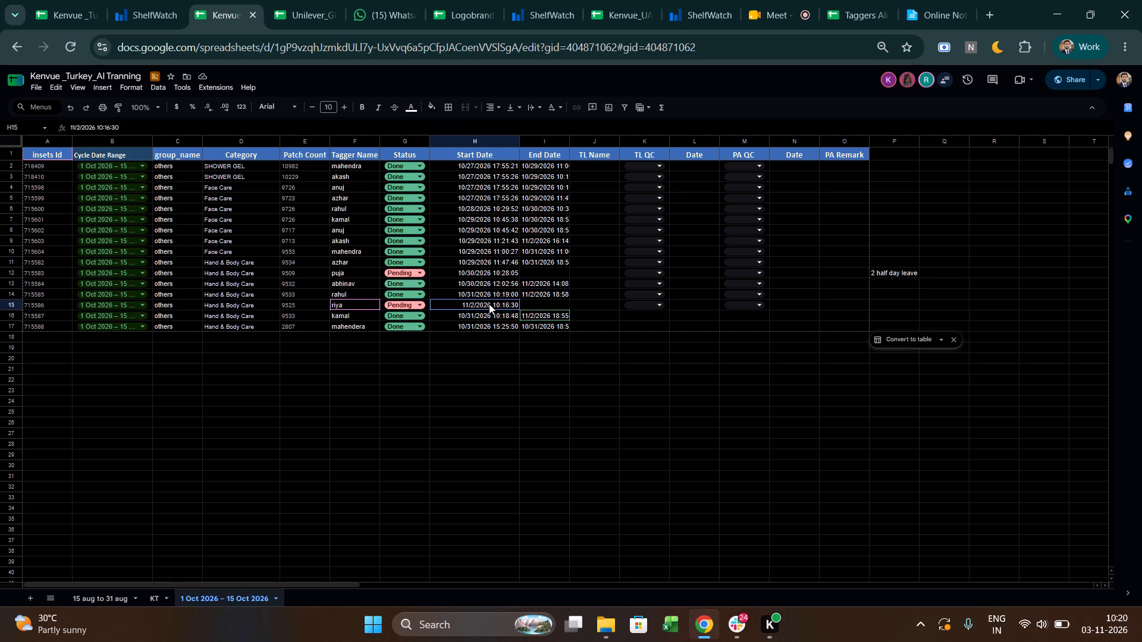
Back in the Taggers Alignment Tracker, set the row 8 tagger's NPD/Image QC value to NPD and clear the note in E8.
{"action": "left_click", "coordinate": [898, 0]}
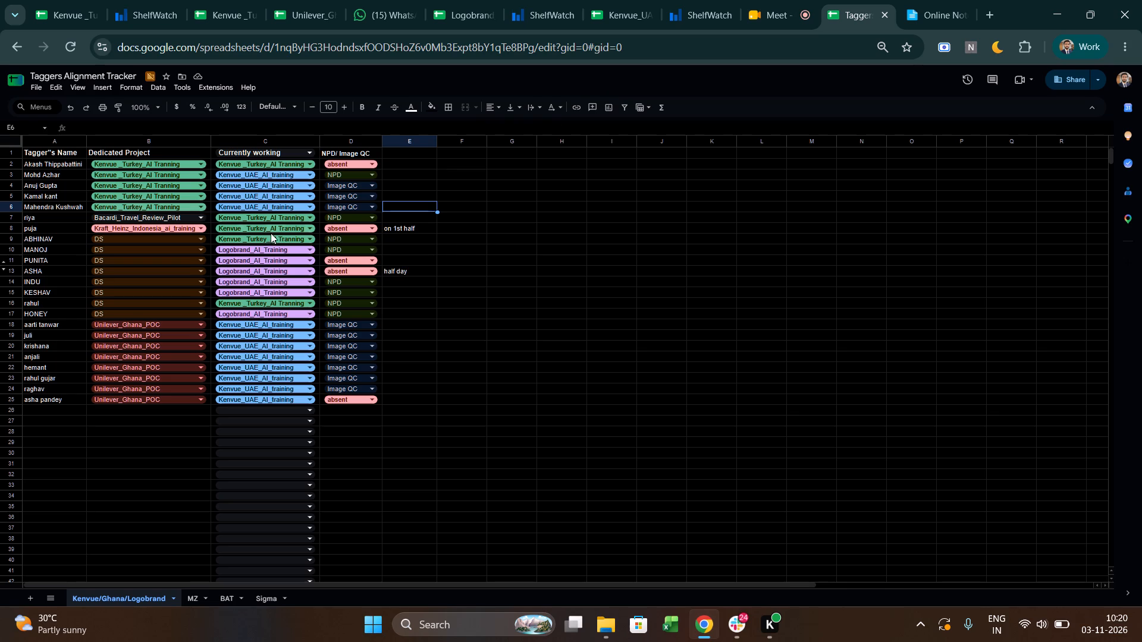
{"action": "left_click", "coordinate": [45, 231]}
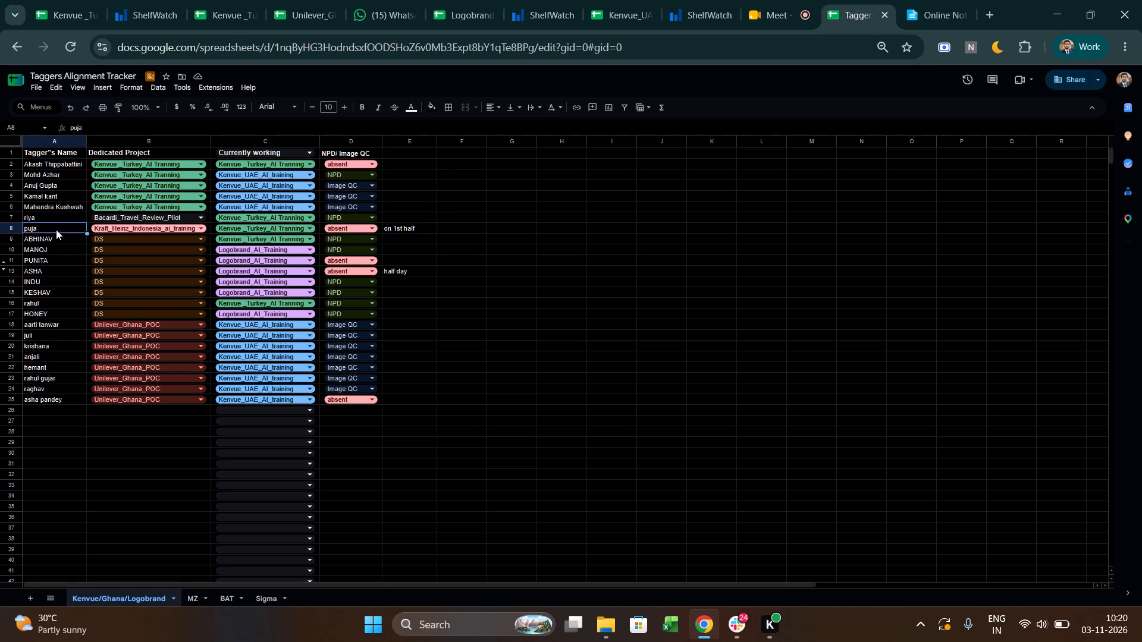
{"action": "left_click", "coordinate": [351, 226]}
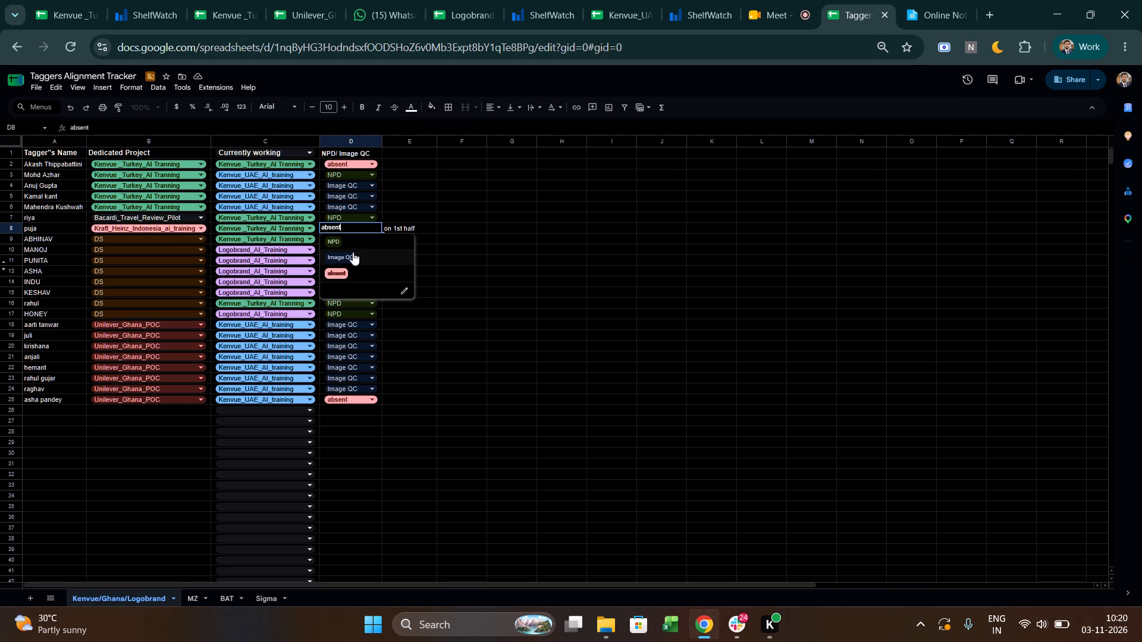
{"action": "left_click", "coordinate": [349, 243]}
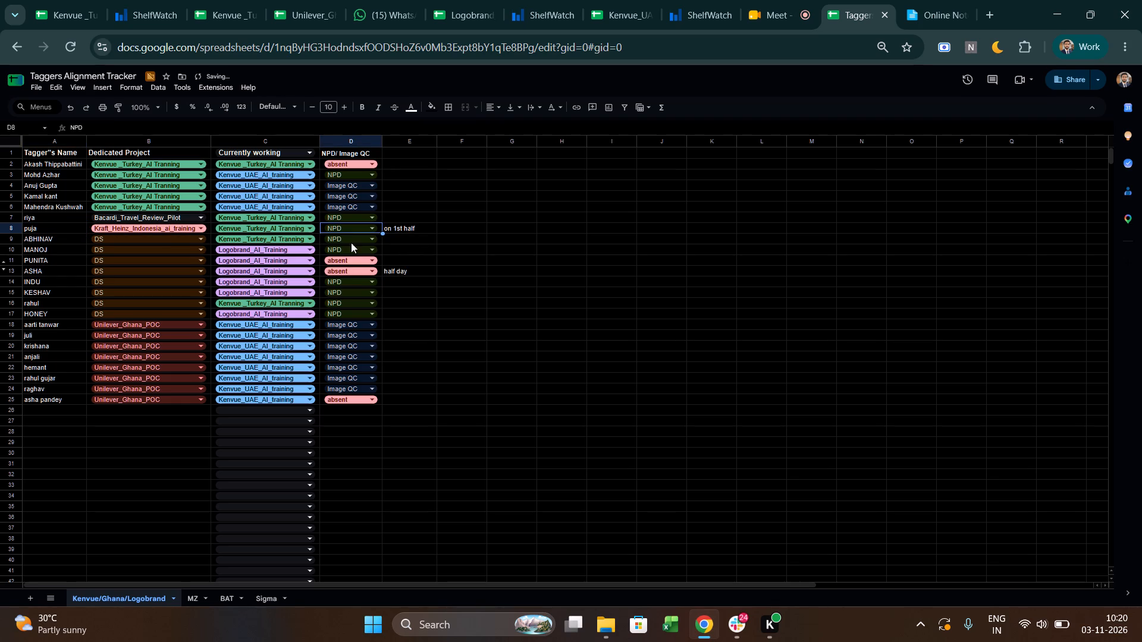
{"action": "left_click", "coordinate": [414, 226]}
{"action": "key", "text": "BackSpace"}
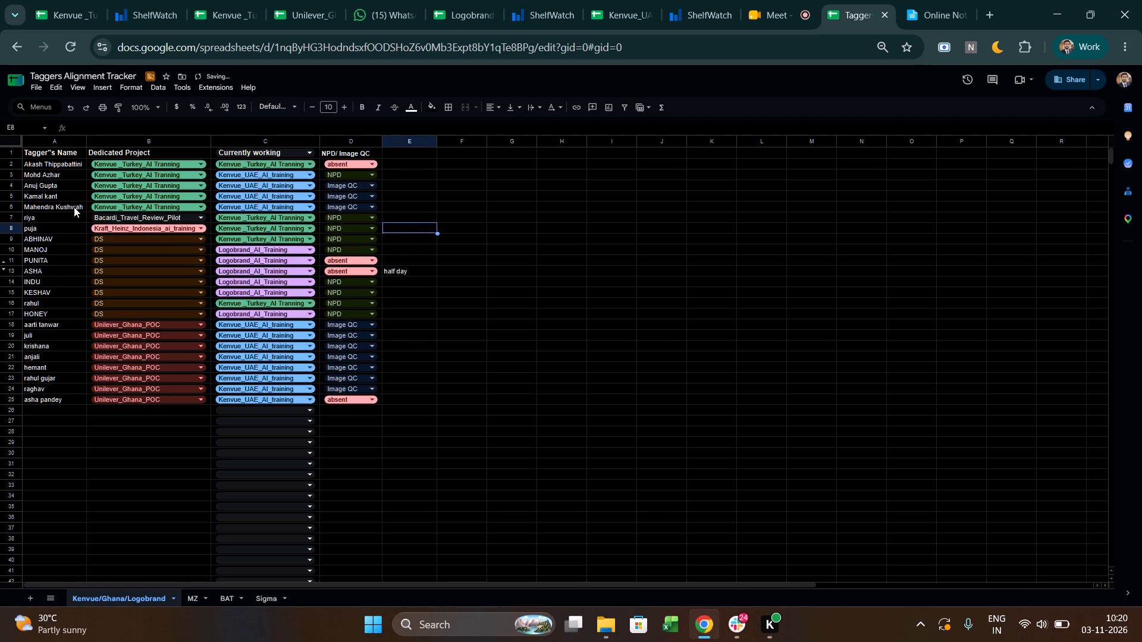
Select the tagger's name in row 9 to review that row's current assignment.
{"action": "left_click", "coordinate": [35, 240]}
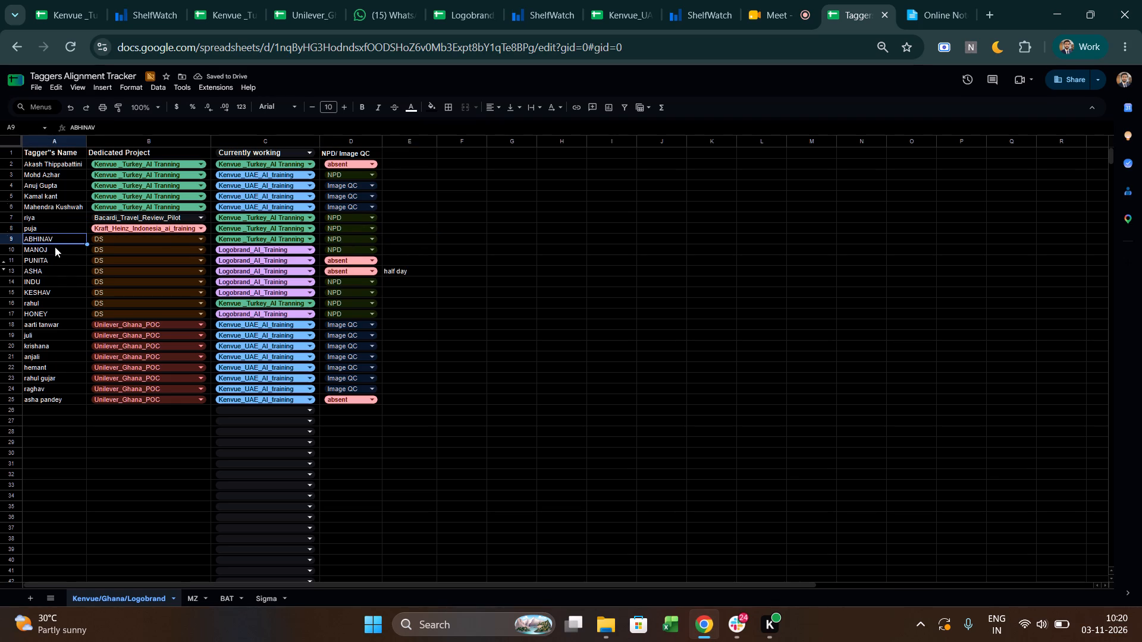
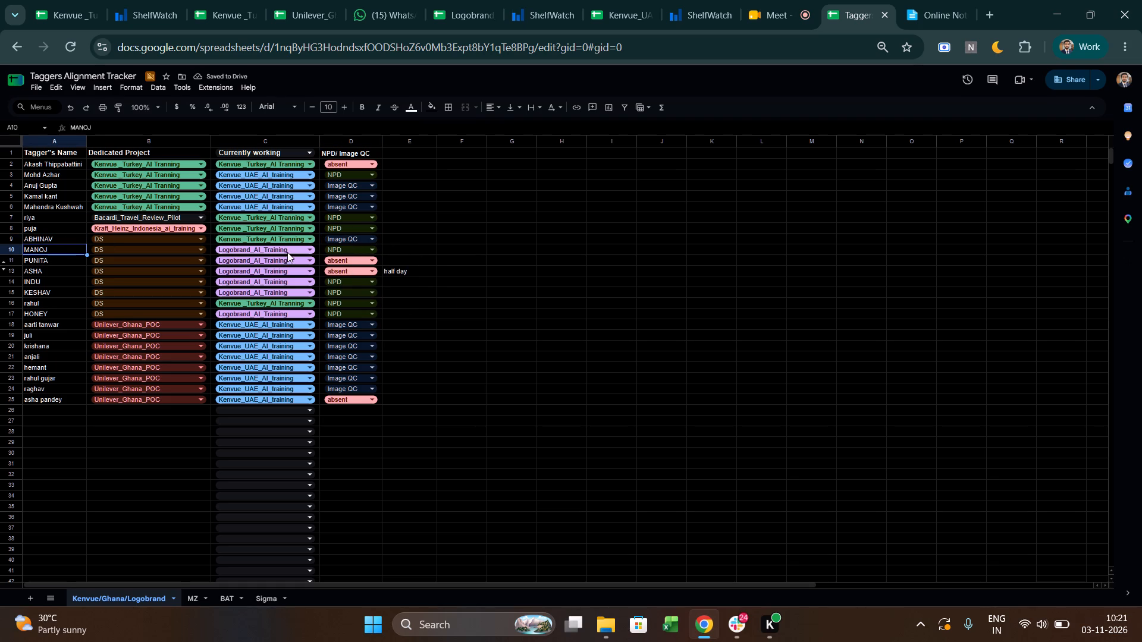
Fill the row 9 Currently working value, Kenvue _Turkey_AI Tranning, down through row 15.
{"action": "left_click", "coordinate": [316, 238]}
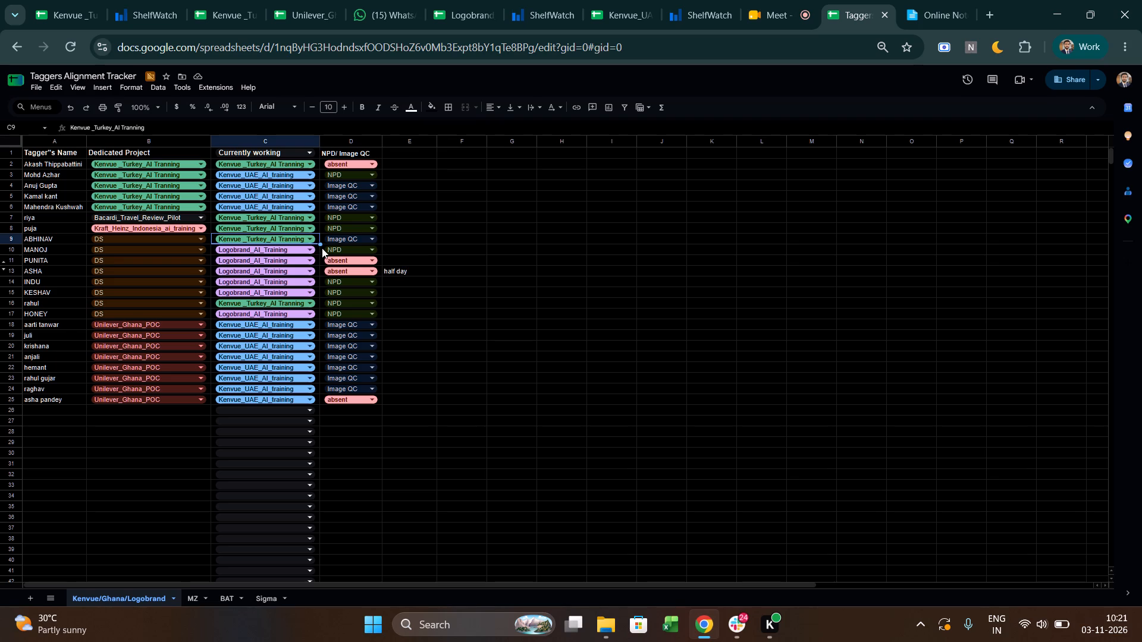
{"action": "left_click_drag", "start_coordinate": [320, 243], "coordinate": [316, 283]}
{"action": "left_click_drag", "start_coordinate": [316, 283], "coordinate": [316, 290]}
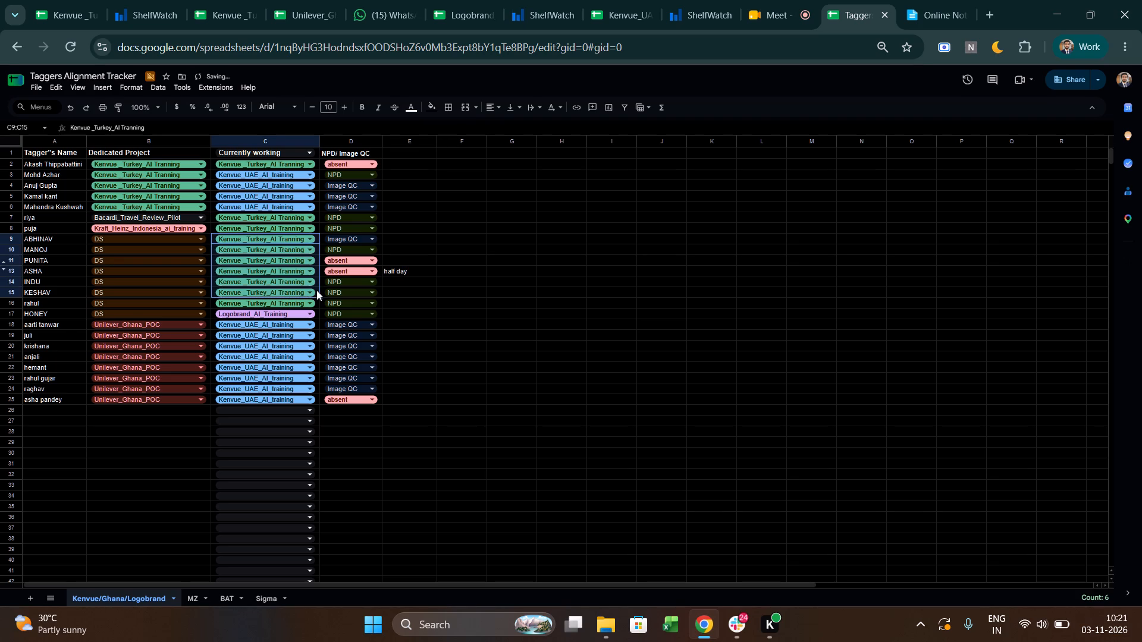
Set the row 10 tagger's NPD/Image QC value to Image QC.
{"action": "left_click", "coordinate": [59, 251]}
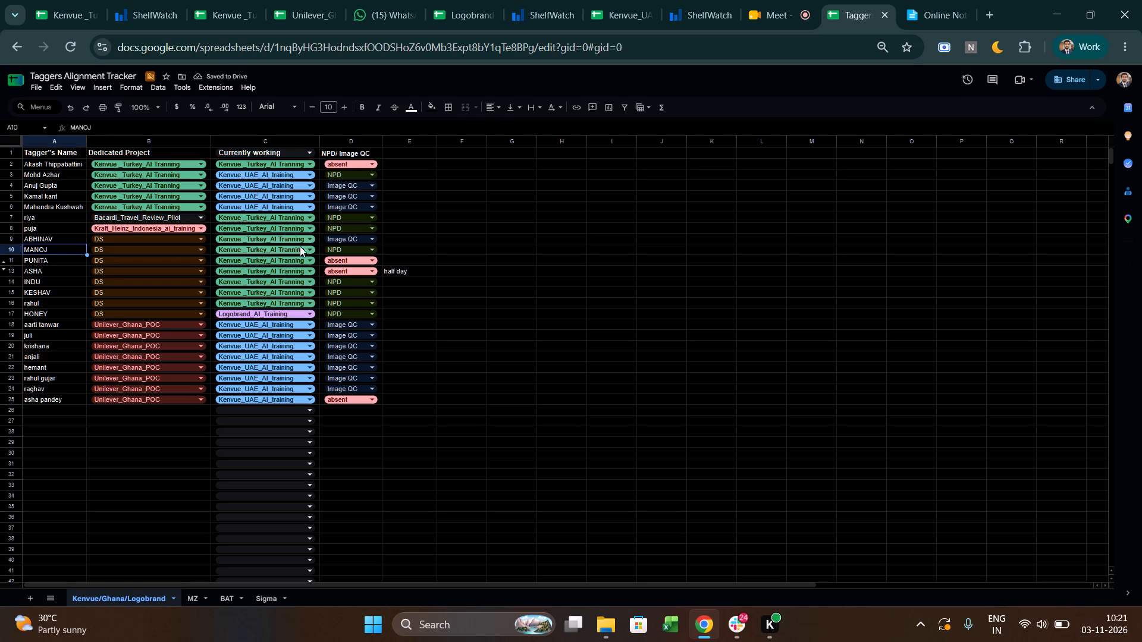
{"action": "left_click", "coordinate": [326, 248]}
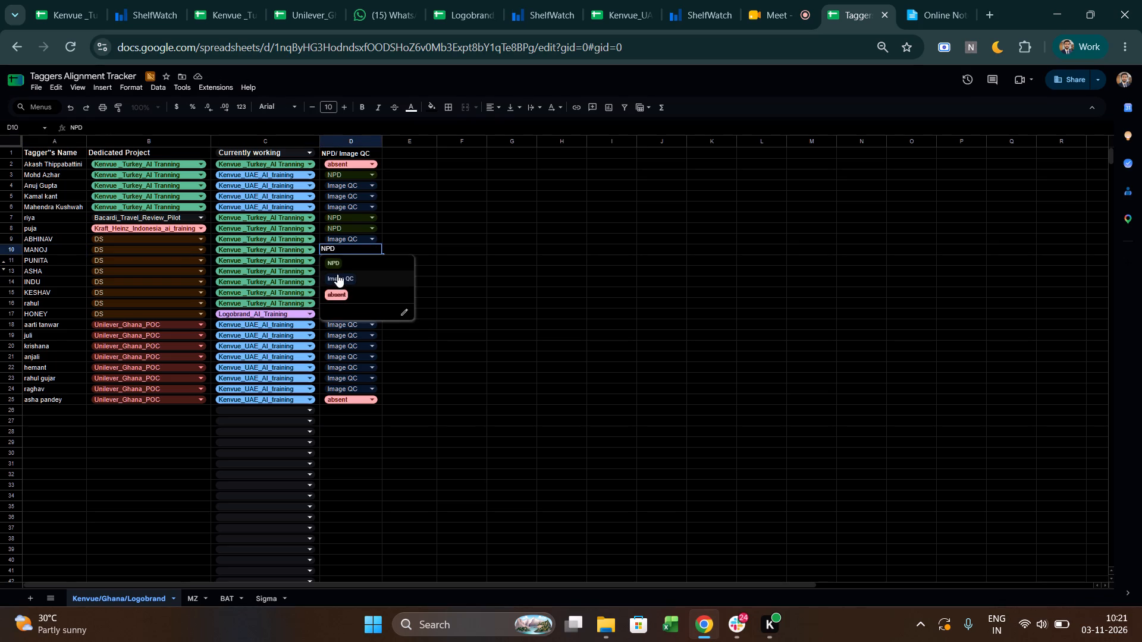
{"action": "left_click", "coordinate": [337, 273]}
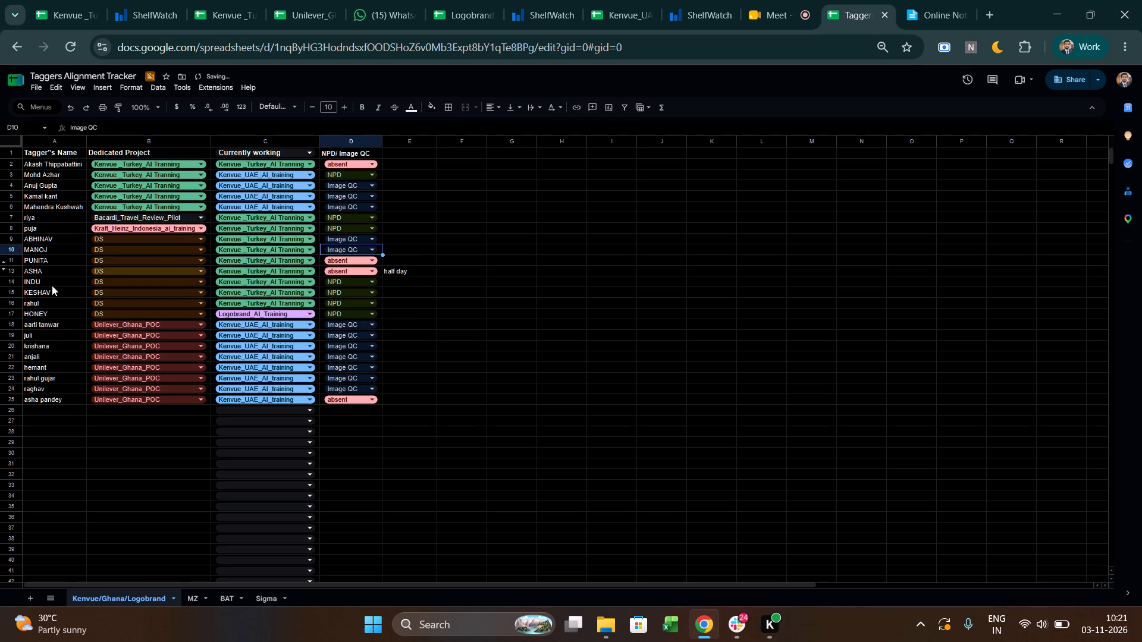
{"action": "left_click", "coordinate": [42, 250]}
Set the row 11 tagger's Currently working project to Logobrand_AI_Training and the NPD/Image QC value to NPD.
{"action": "left_click", "coordinate": [47, 259]}
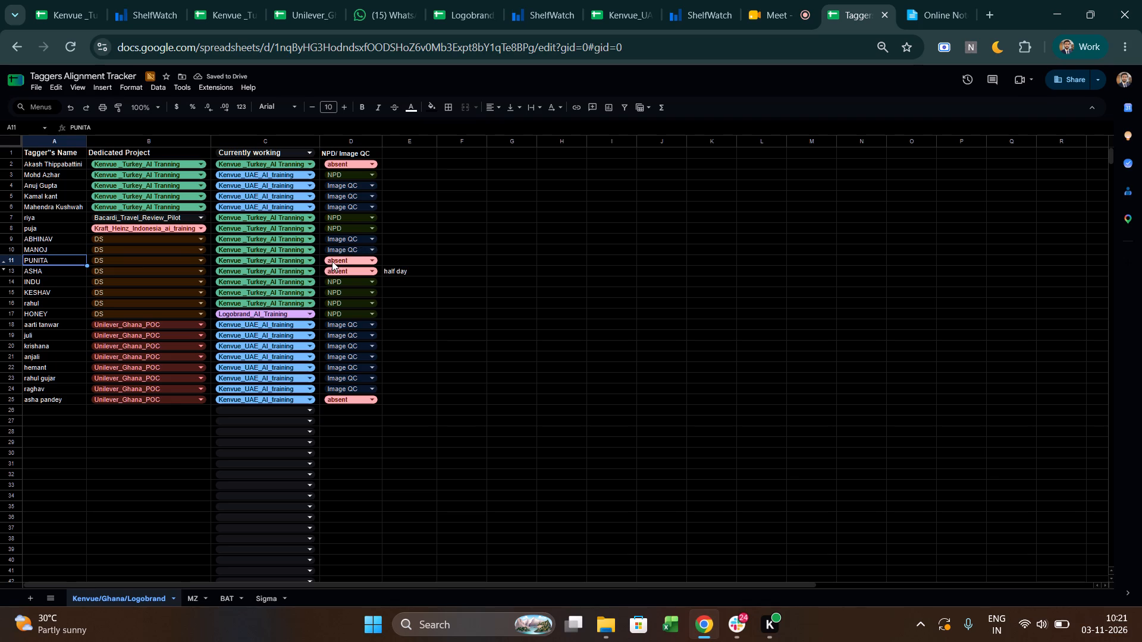
{"action": "left_click", "coordinate": [290, 260]}
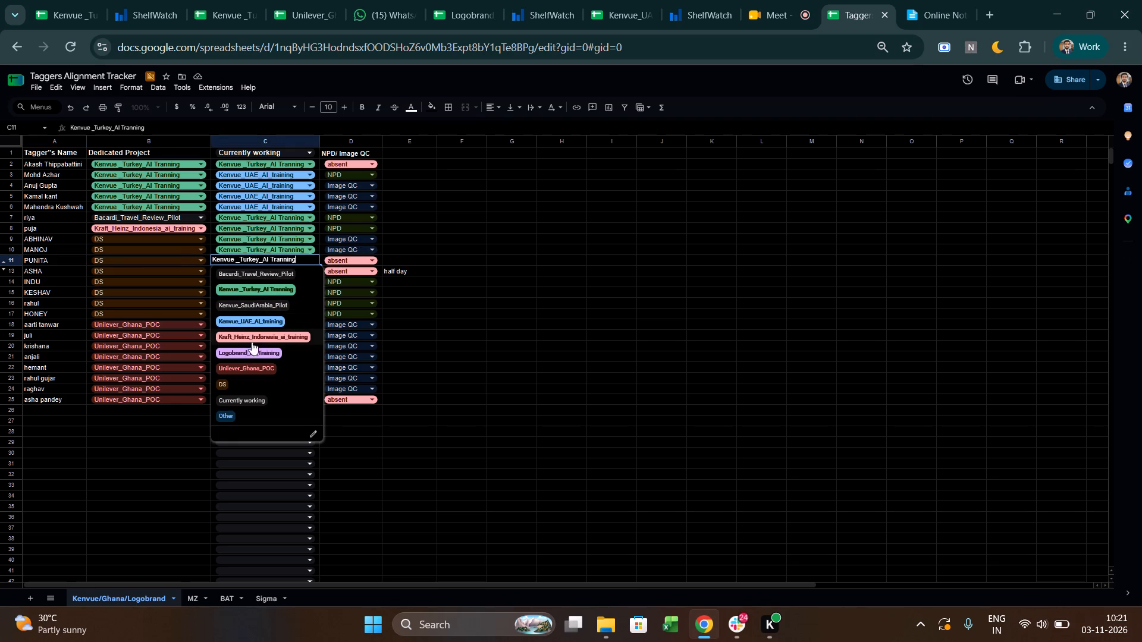
{"action": "left_click", "coordinate": [254, 344]}
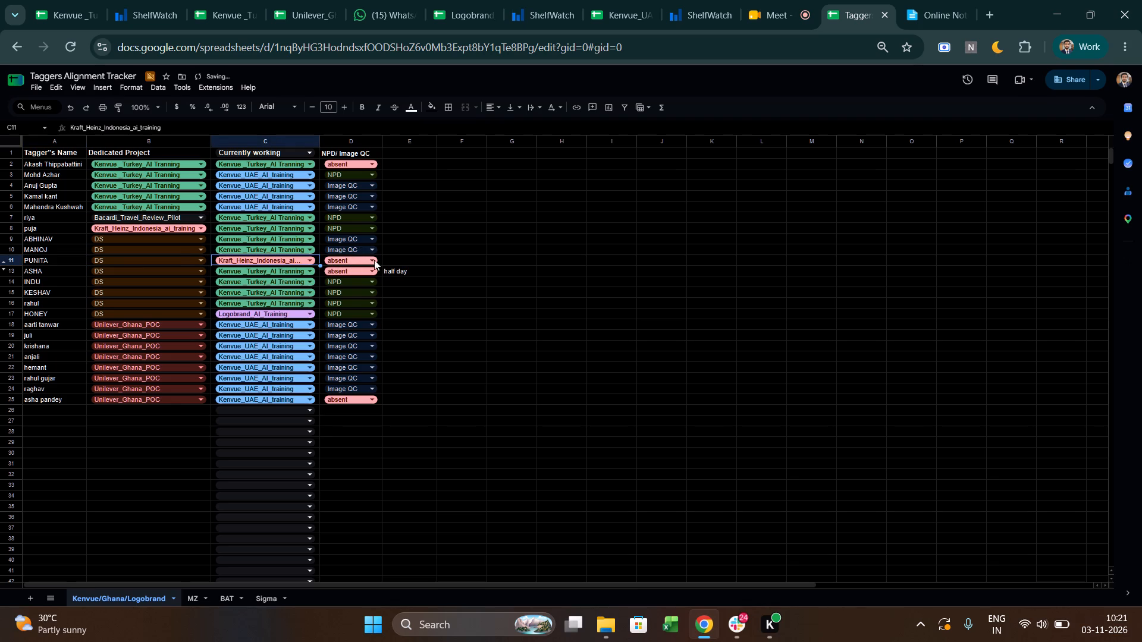
{"action": "left_click", "coordinate": [379, 263]}
{"action": "left_click", "coordinate": [363, 263]}
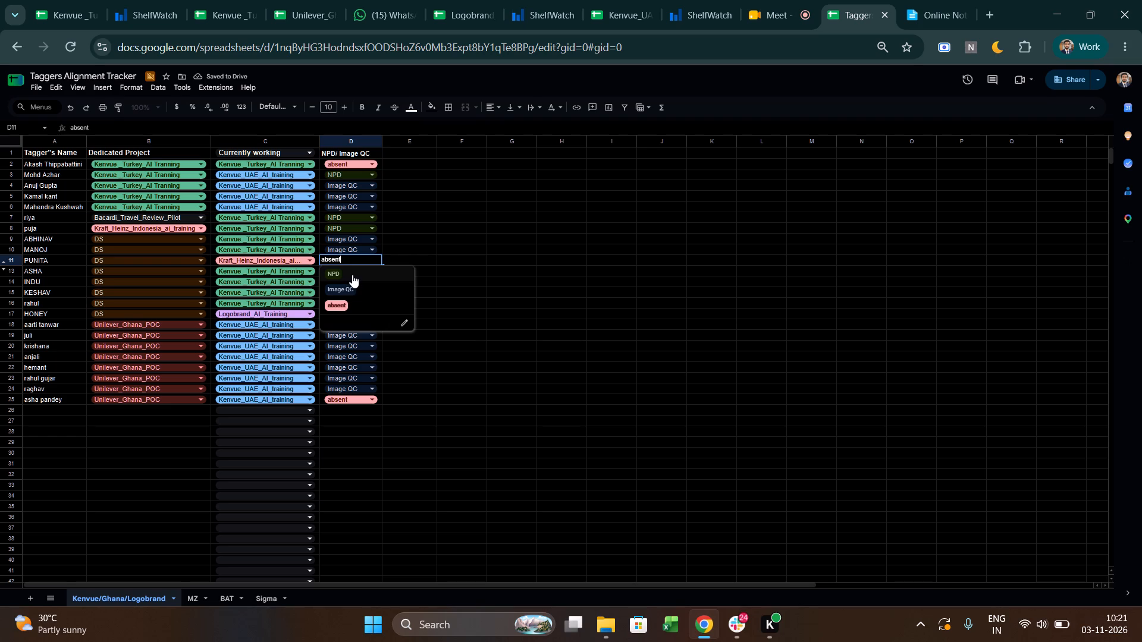
{"action": "left_click", "coordinate": [352, 273]}
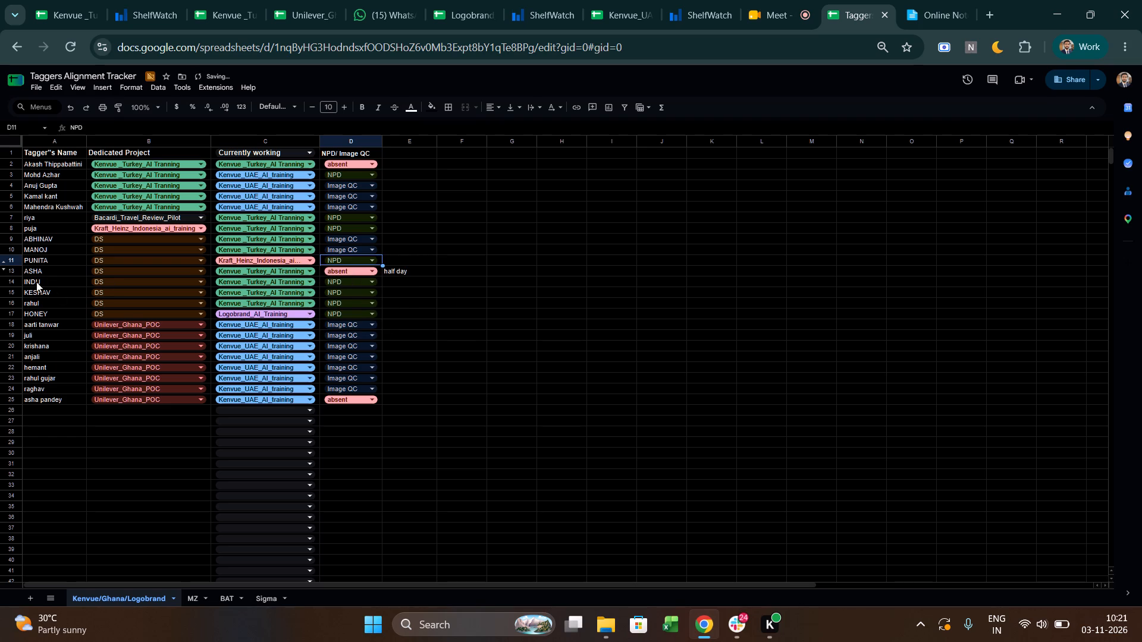
{"action": "left_click", "coordinate": [34, 271]}
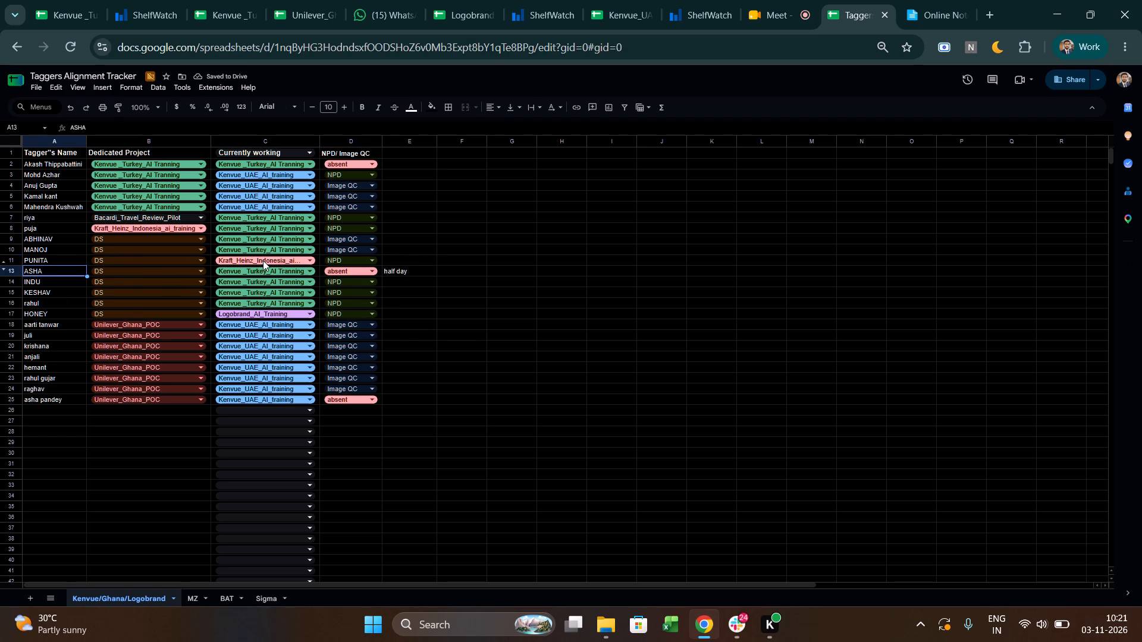
{"action": "left_click", "coordinate": [263, 260]}
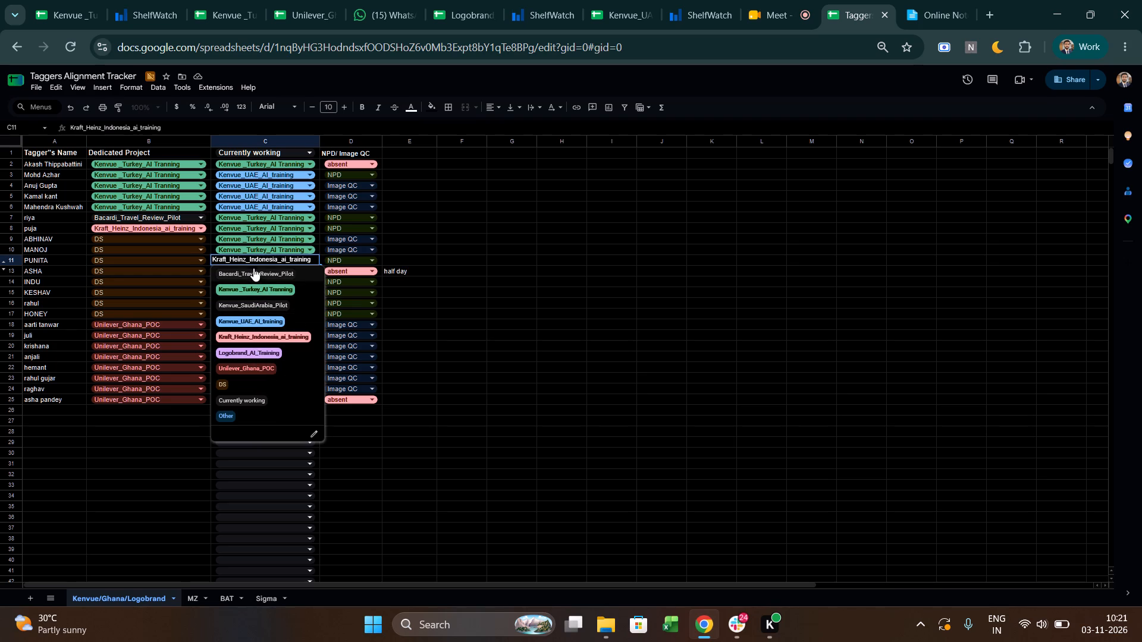
{"action": "left_click", "coordinate": [252, 353]}
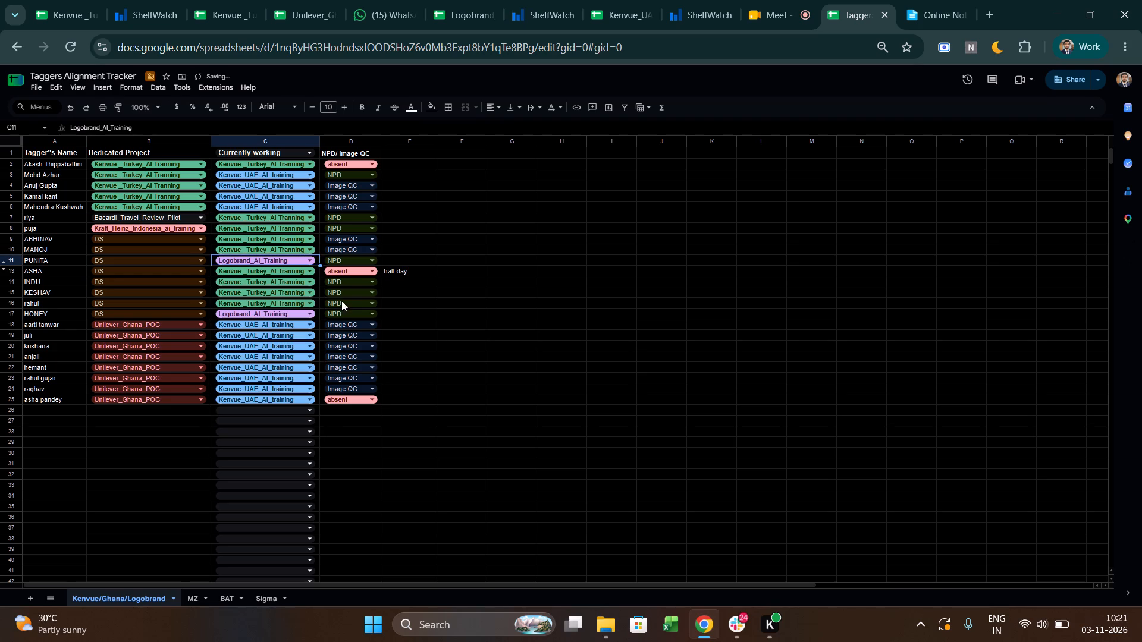
Set the row 13 tagger's Currently working project to Kenvue_UAE_AI_training.
{"action": "left_click", "coordinate": [248, 266]}
{"action": "left_click", "coordinate": [254, 272]}
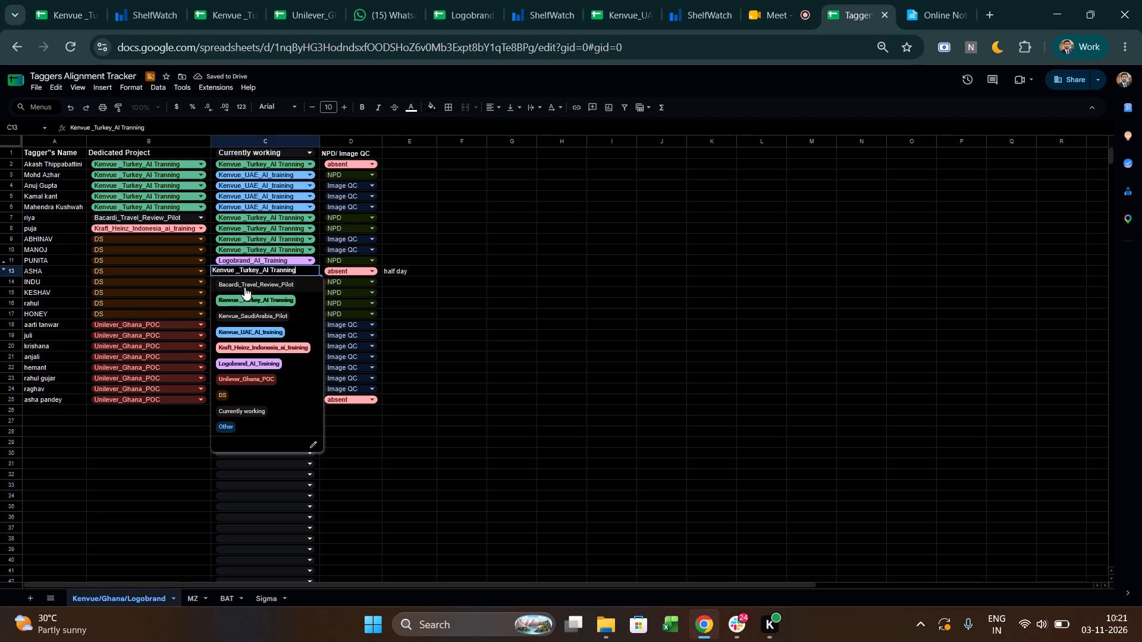
{"action": "left_click", "coordinate": [245, 328]}
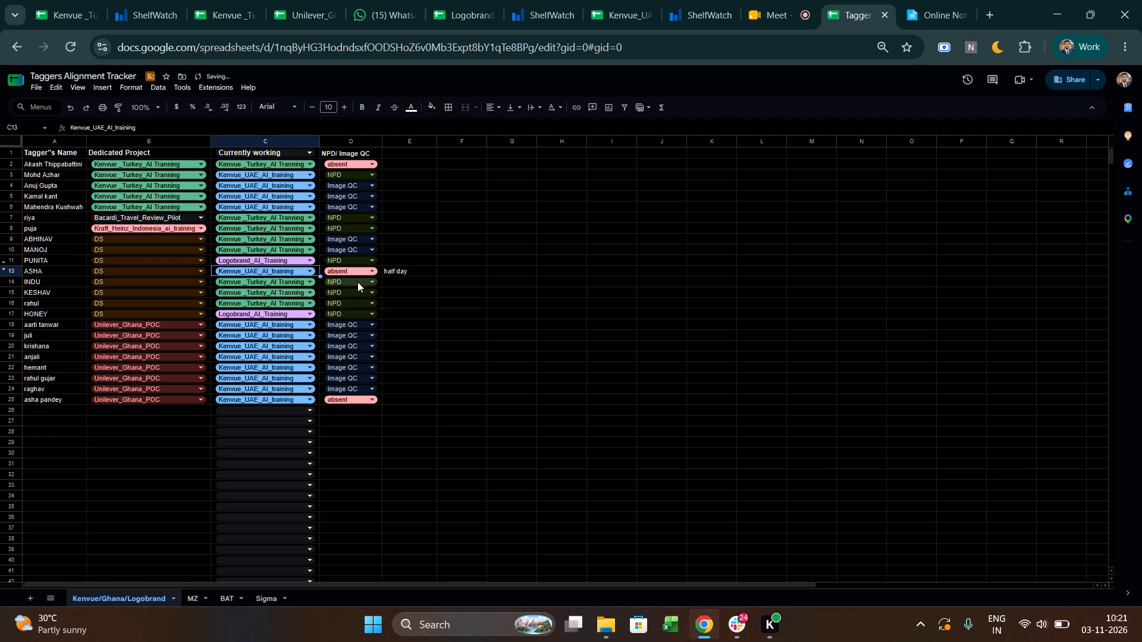
Set the row 13 tagger's NPD/Image QC value to Image QC and clear the note in E13.
{"action": "left_click", "coordinate": [349, 281]}
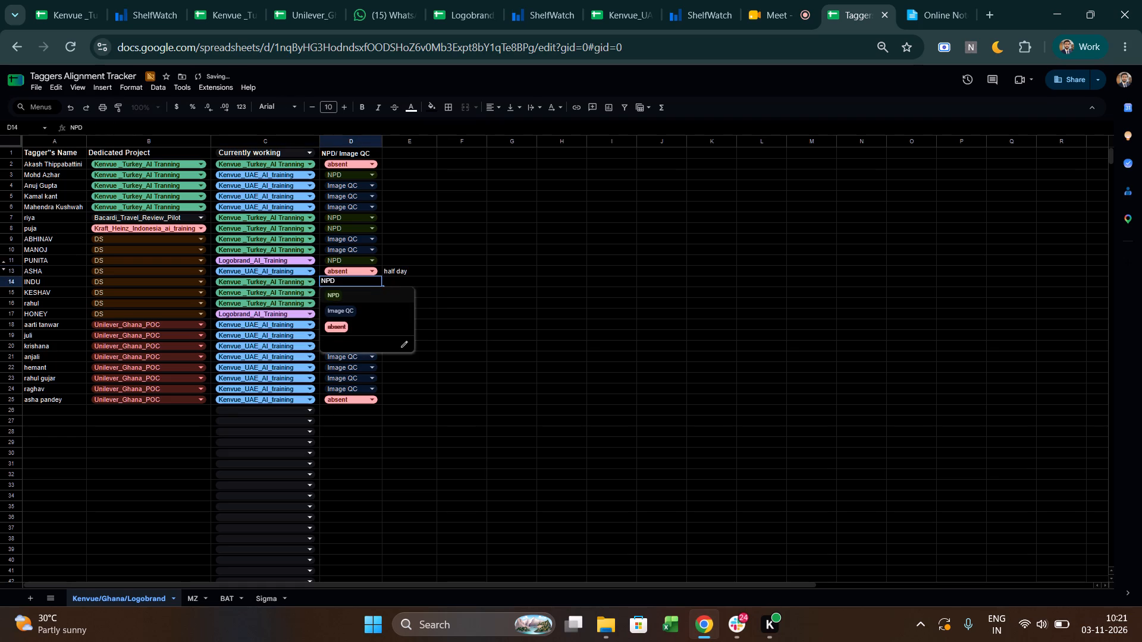
{"action": "left_click", "coordinate": [388, 277]}
{"action": "left_click", "coordinate": [365, 275]}
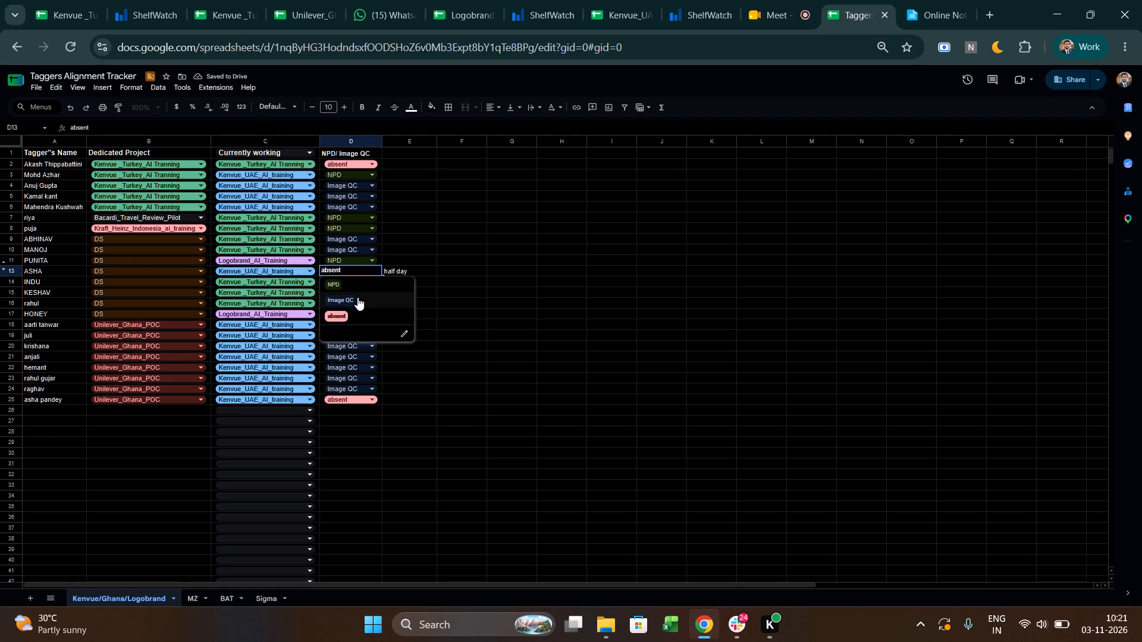
{"action": "left_click", "coordinate": [357, 297]}
{"action": "left_click", "coordinate": [422, 270]}
{"action": "key", "text": "BackSpace"}
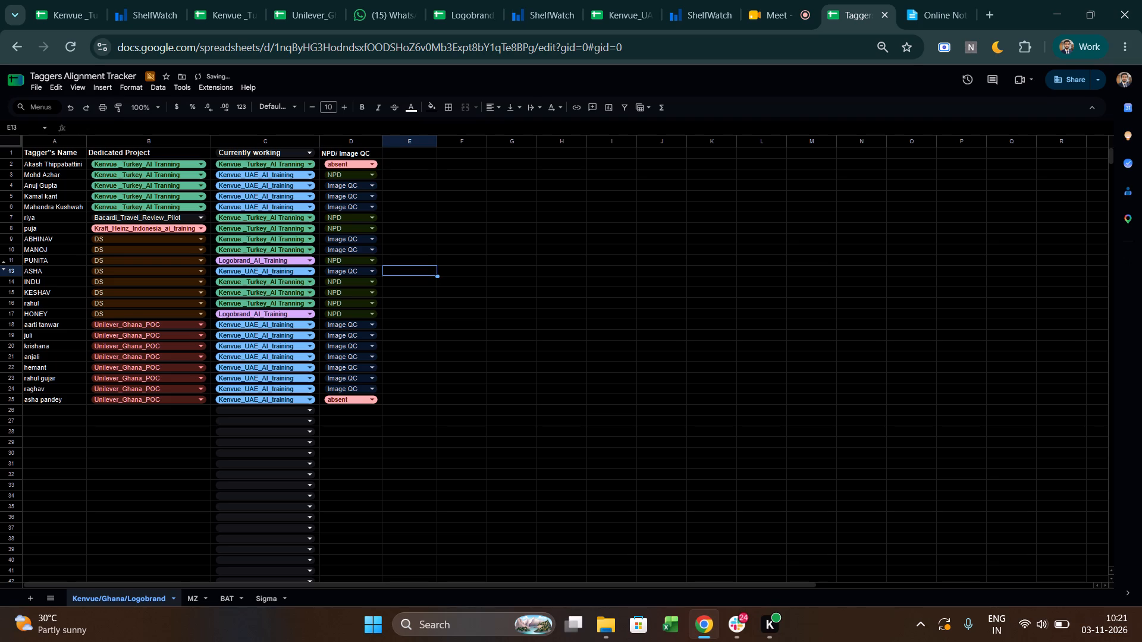
Fill Kenvue_UAE_AI_training from row 13 into row 14's Currently working cell and set that row's NPD/Image QC value to Image QC.
{"action": "left_click", "coordinate": [39, 285]}
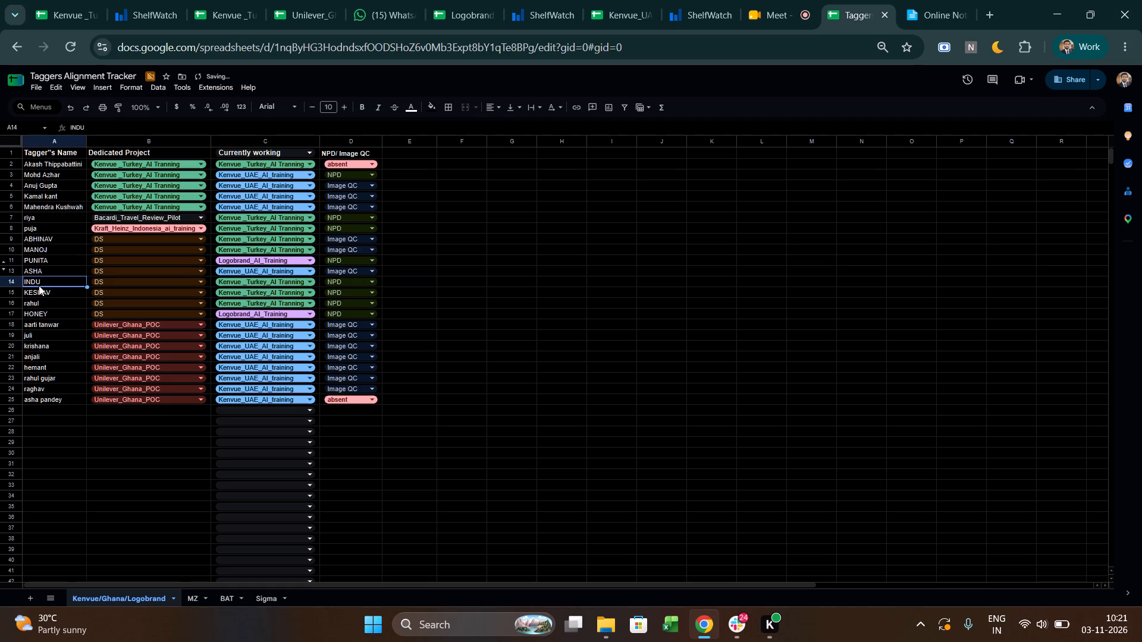
{"action": "left_click", "coordinate": [233, 283]}
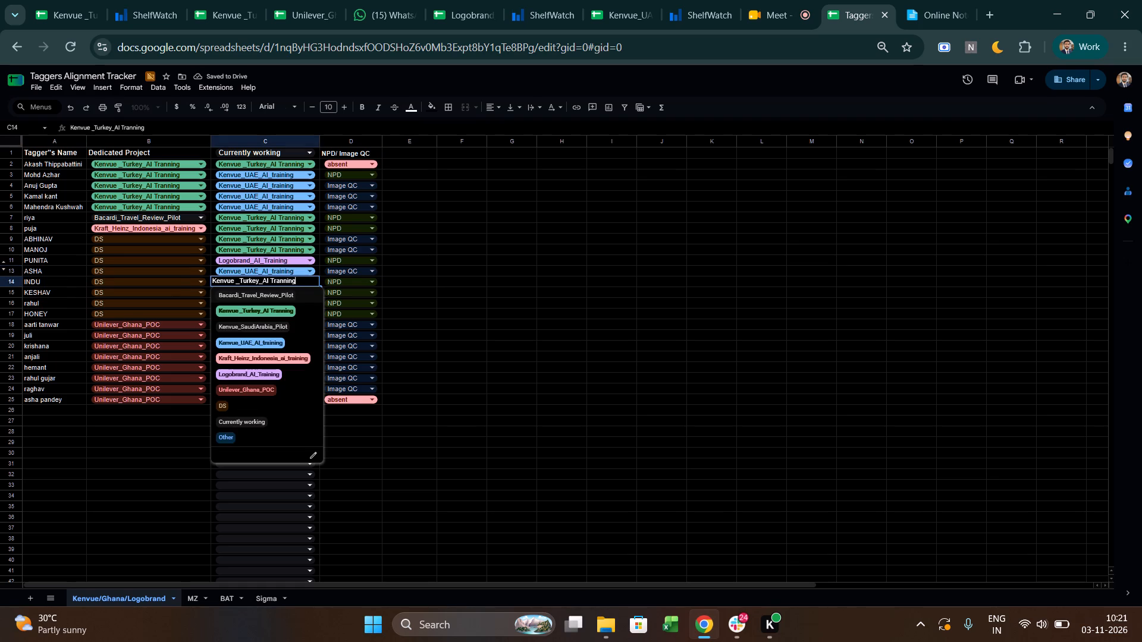
{"action": "left_click", "coordinate": [316, 271]}
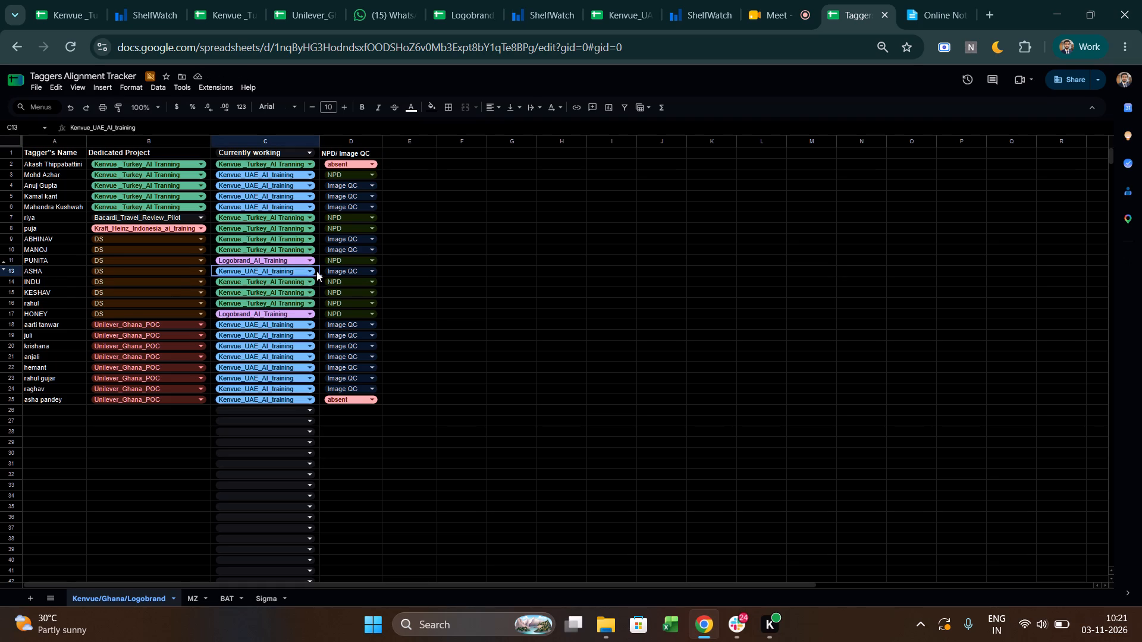
{"action": "left_click_drag", "start_coordinate": [318, 275], "coordinate": [318, 284]}
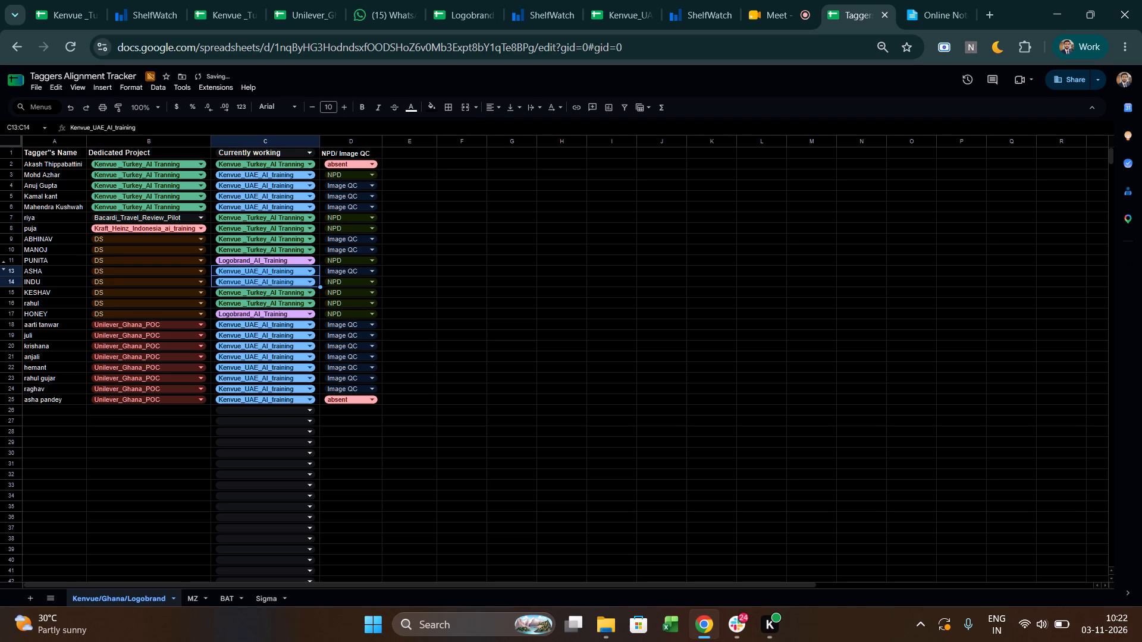
{"action": "left_click", "coordinate": [356, 284]}
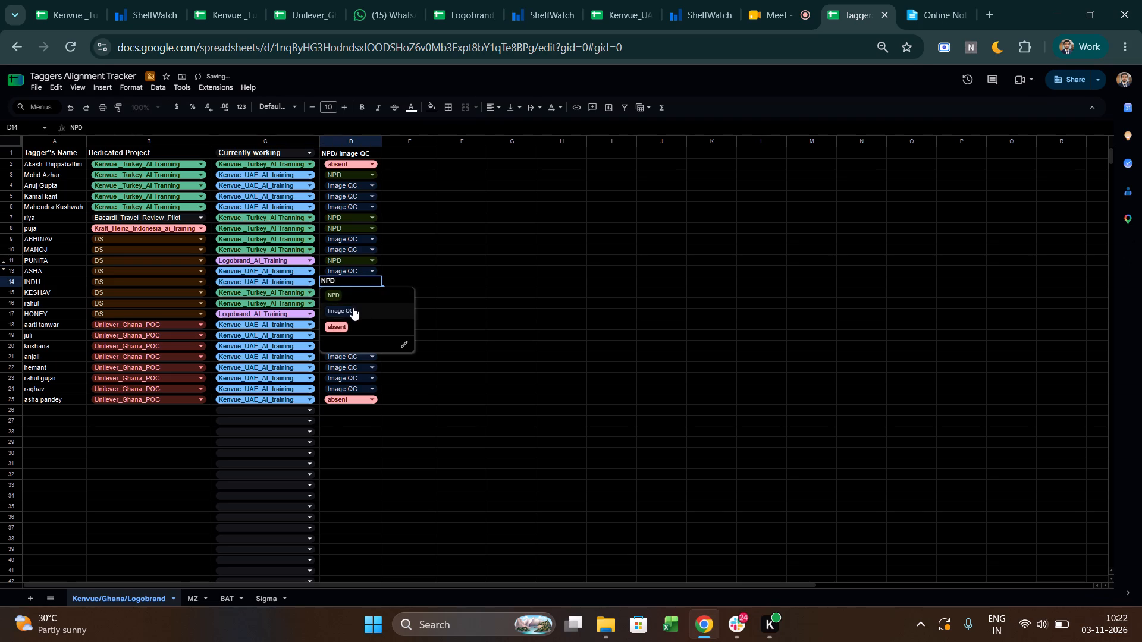
{"action": "left_click", "coordinate": [353, 307]}
Set the row 15 tagger's Currently working project to Logobrand_AI_Training.
{"action": "left_click", "coordinate": [249, 295]}
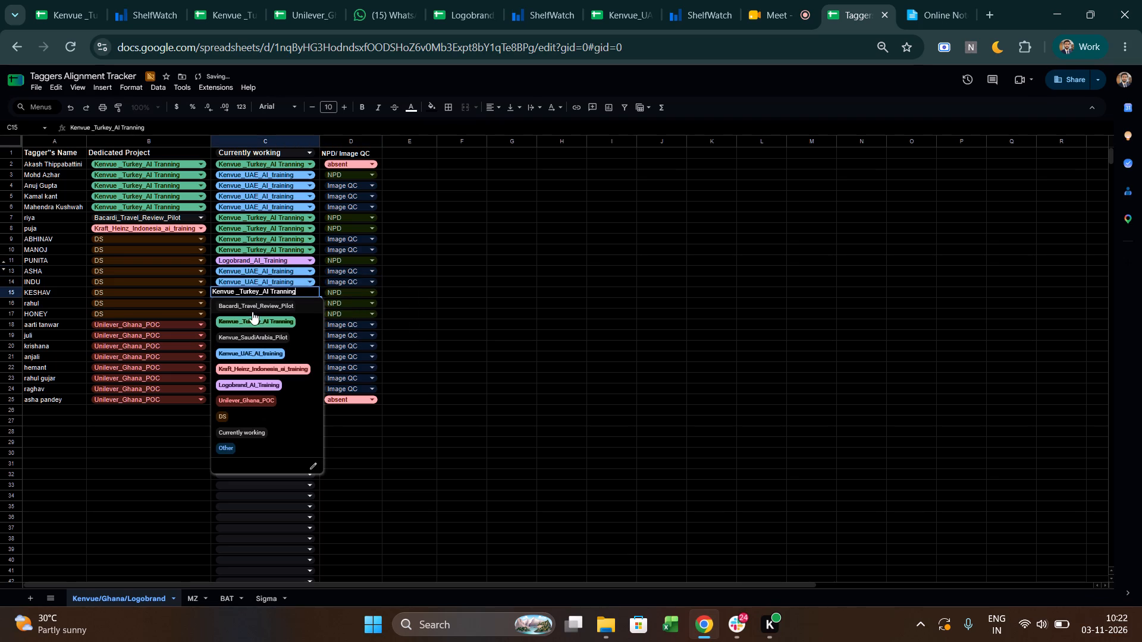
{"action": "left_click", "coordinate": [244, 386]}
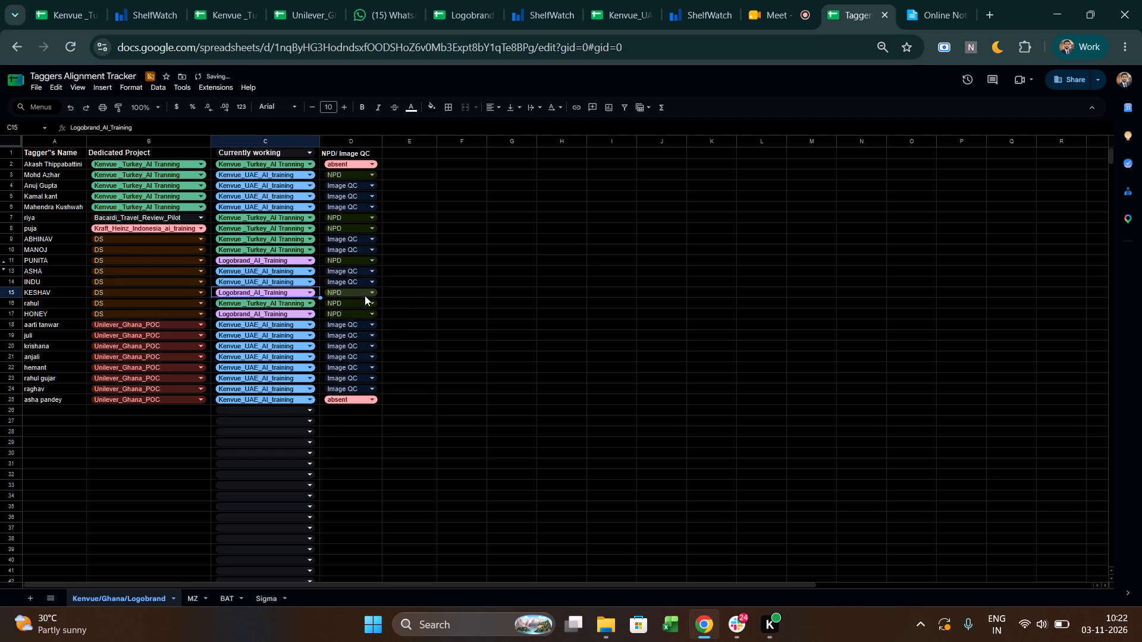
{"action": "left_click", "coordinate": [390, 295]}
Review the row 16 tagger's current assignment and select the empty note cell E16.
{"action": "left_click", "coordinate": [64, 302]}
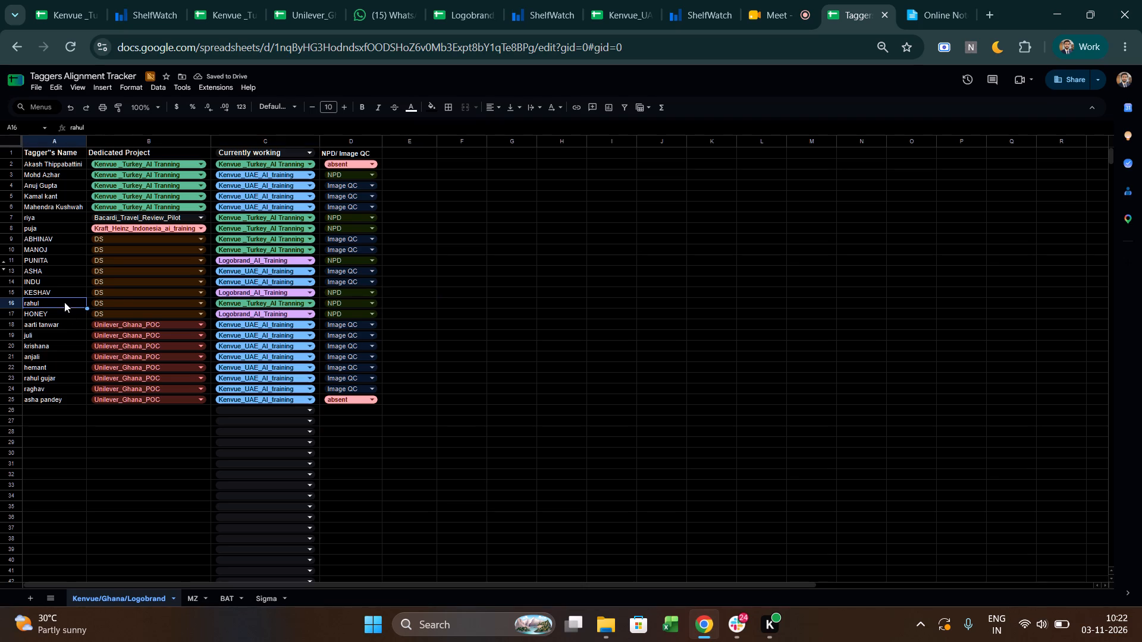
{"action": "left_click", "coordinate": [393, 306]}
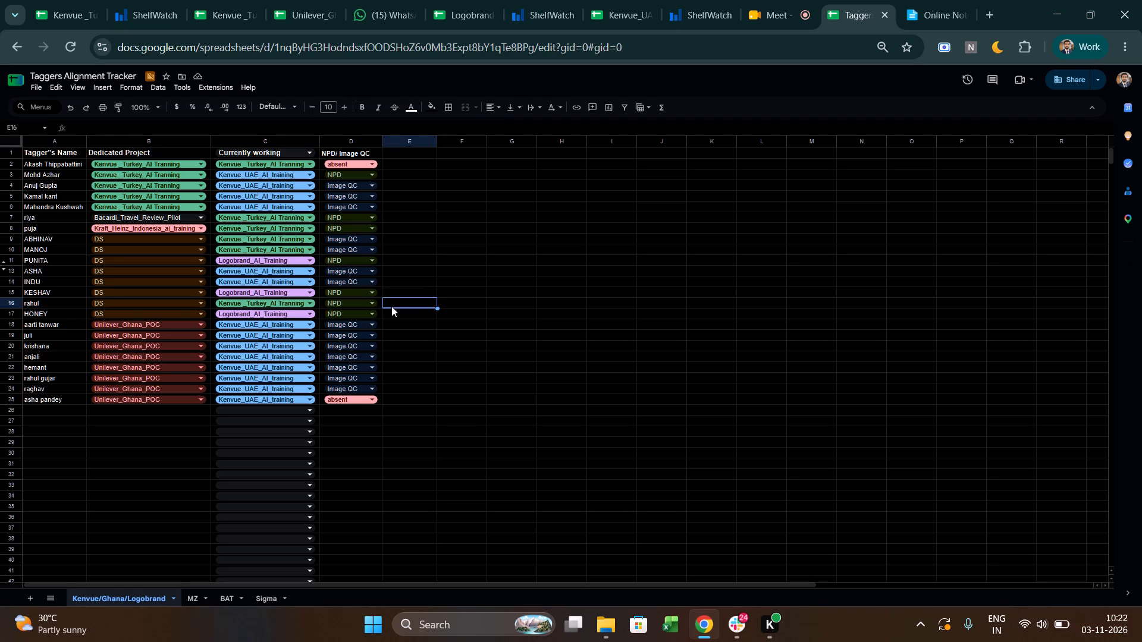
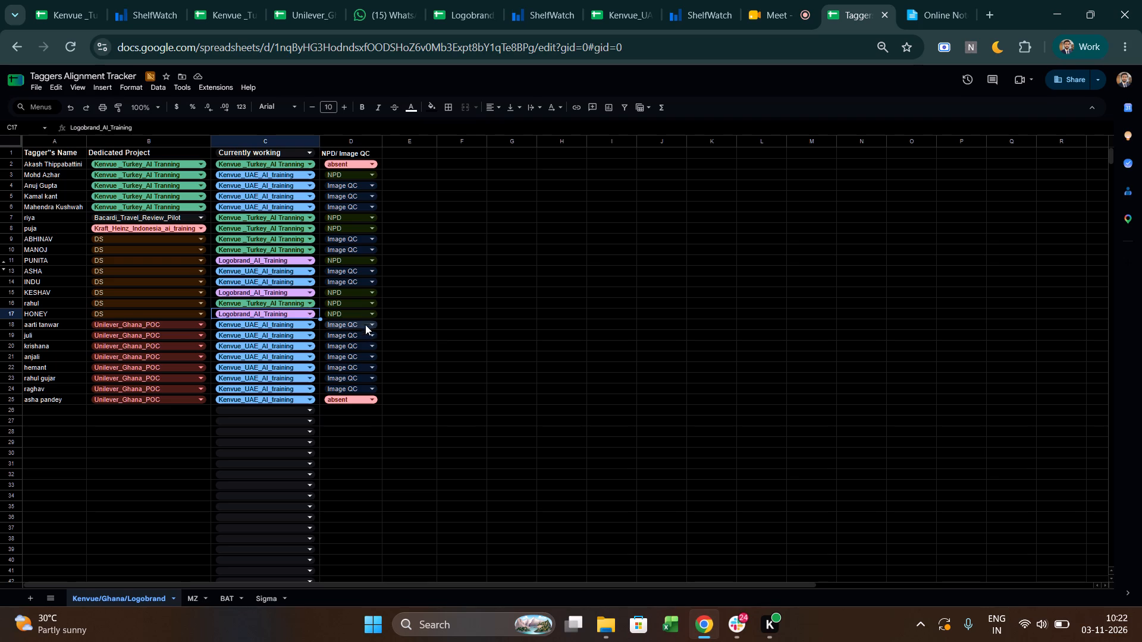
Set the row 17 tagger's NPD/Image QC value to Image QC and Currently working project to Kenvue_UAE_AI_training.
{"action": "left_click", "coordinate": [356, 315]}
{"action": "left_click", "coordinate": [344, 344]}
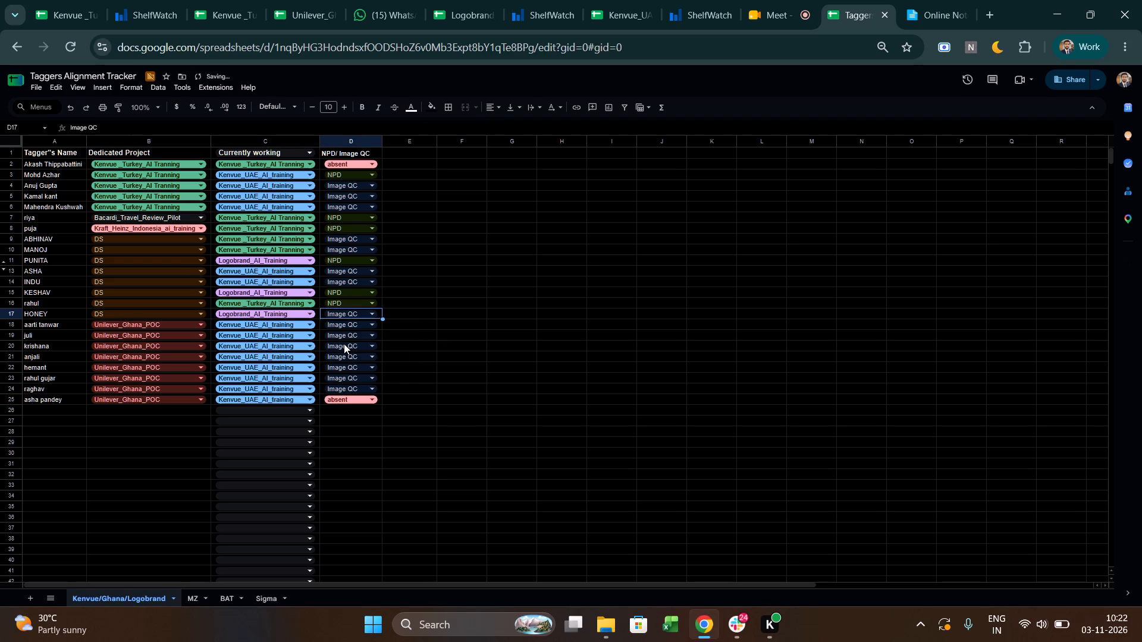
{"action": "left_click", "coordinate": [284, 313]}
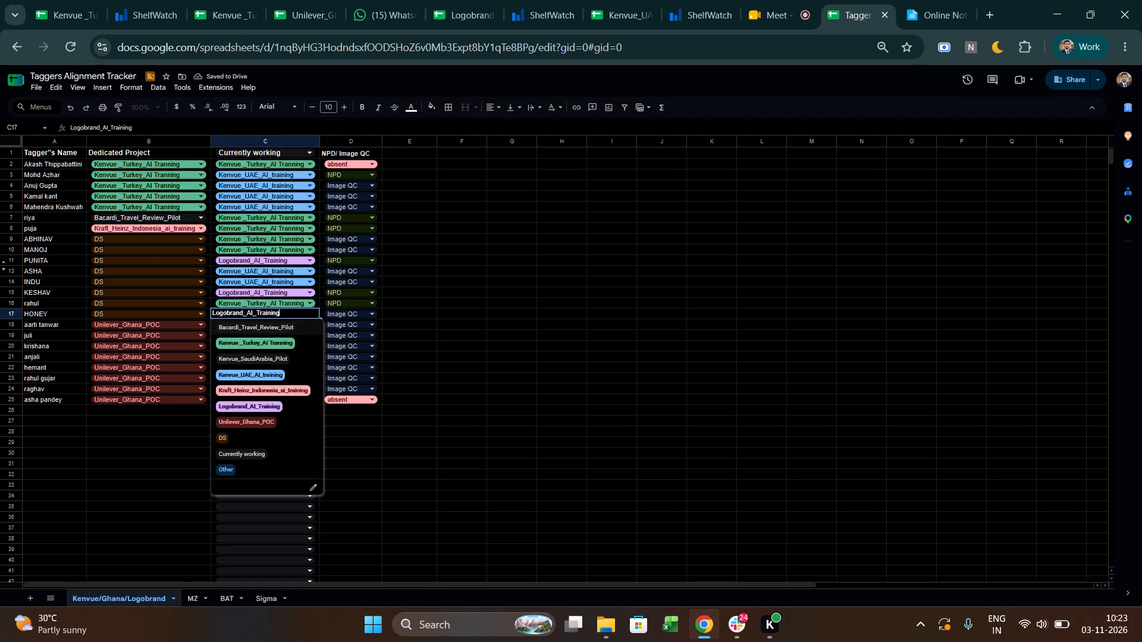
{"action": "left_click", "coordinate": [269, 376]}
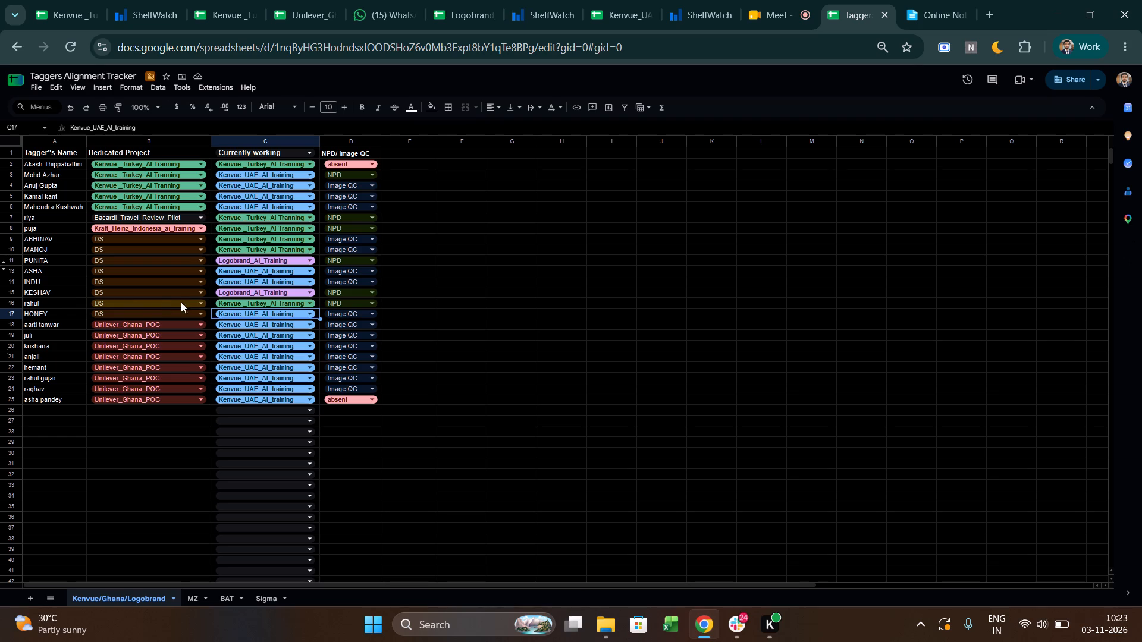
Review the Unilever_Ghana_POC taggers in rows 18 to 25 one by one against their current project and NPD/Image QC status.
{"action": "left_click", "coordinate": [34, 329]}
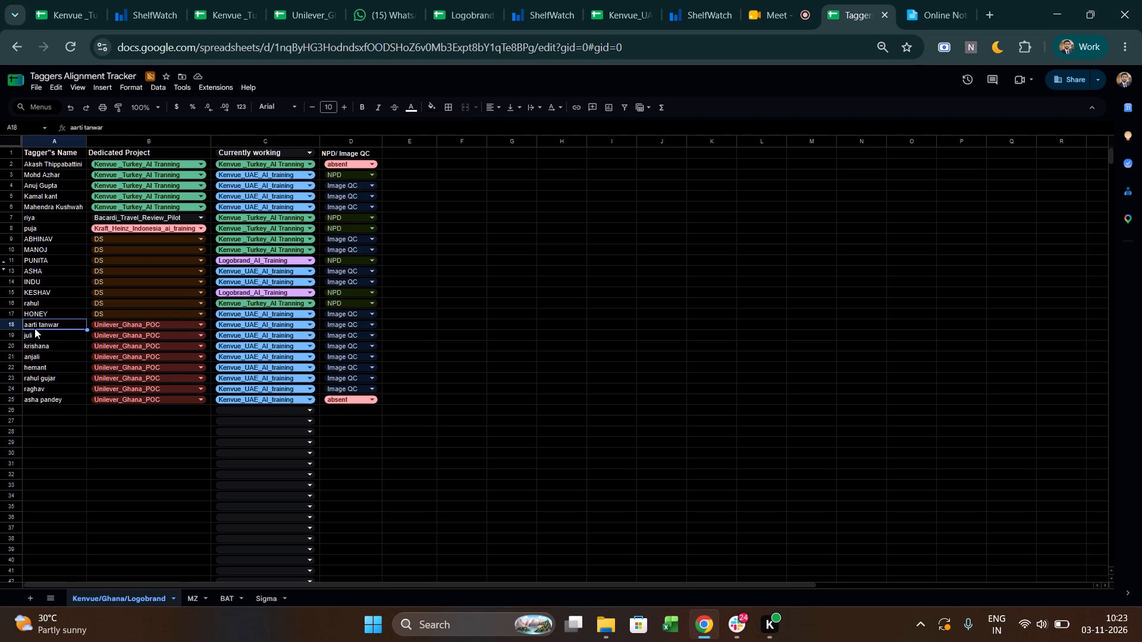
{"action": "left_click", "coordinate": [40, 338]}
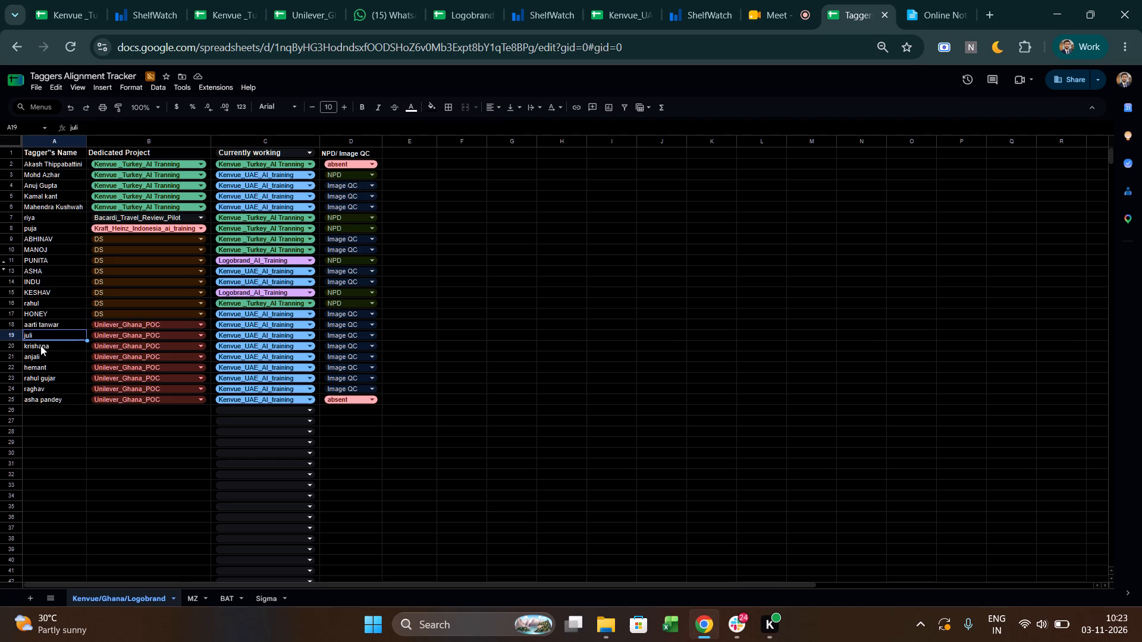
{"action": "left_click", "coordinate": [40, 348]}
{"action": "left_click", "coordinate": [42, 359]}
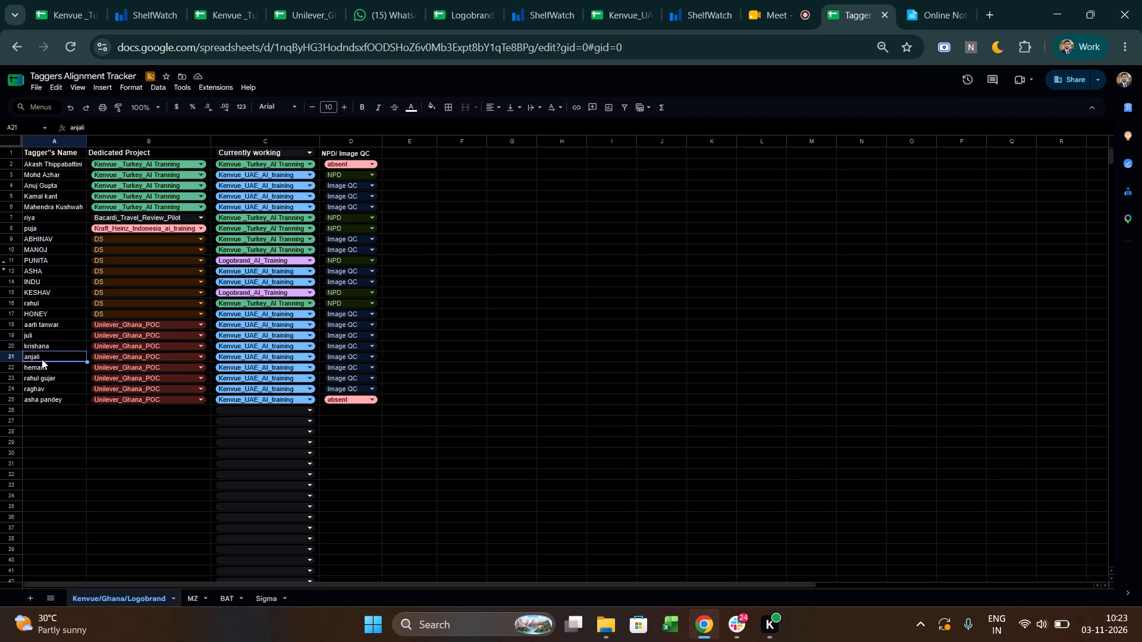
{"action": "left_click", "coordinate": [41, 368]}
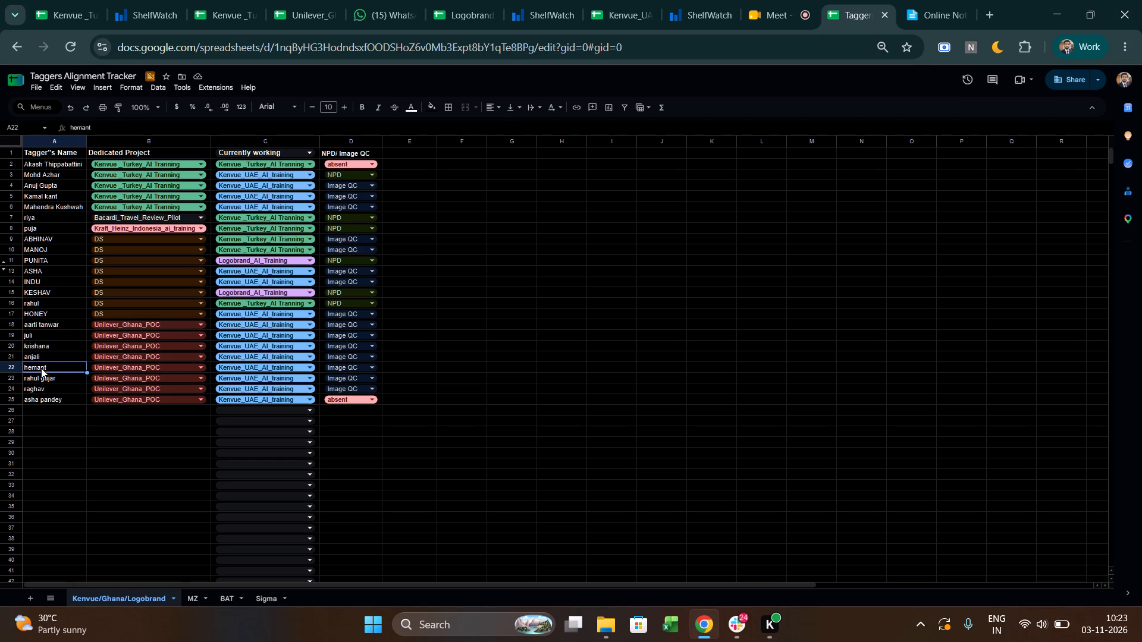
{"action": "left_click", "coordinate": [42, 376]}
{"action": "left_click", "coordinate": [39, 385]}
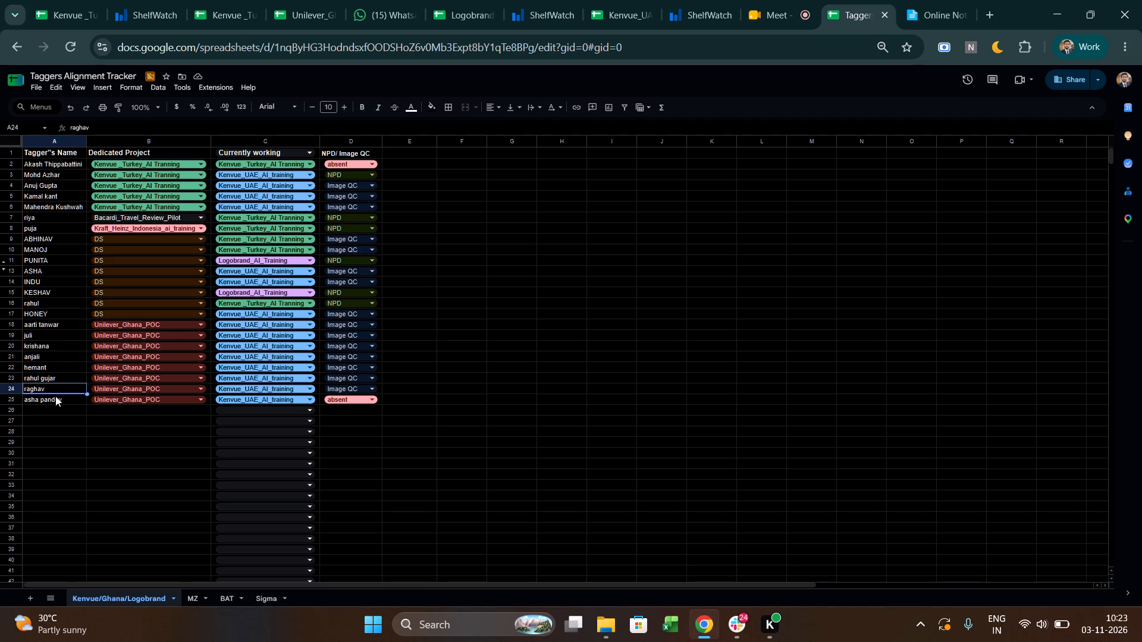
{"action": "left_click", "coordinate": [393, 400]}
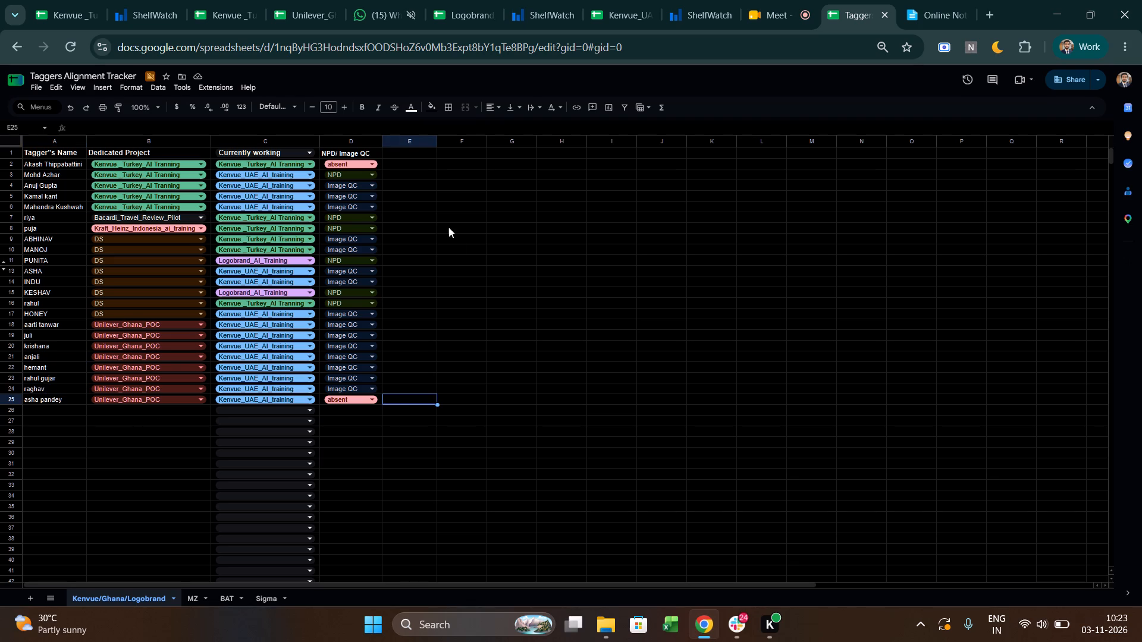
{"action": "left_click", "coordinate": [411, 196]}
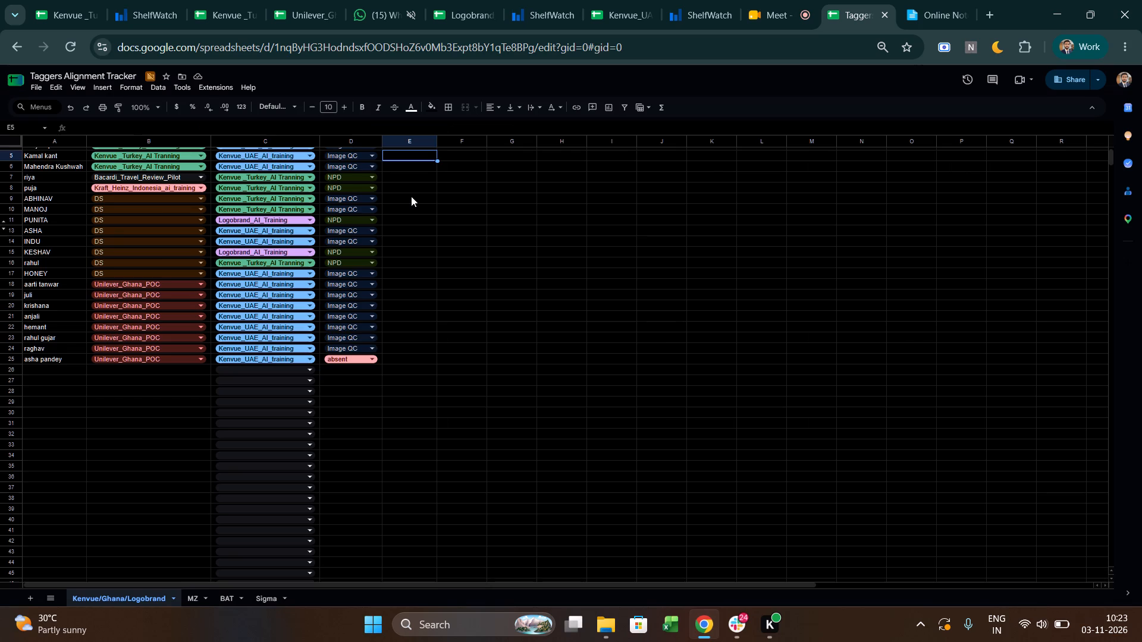
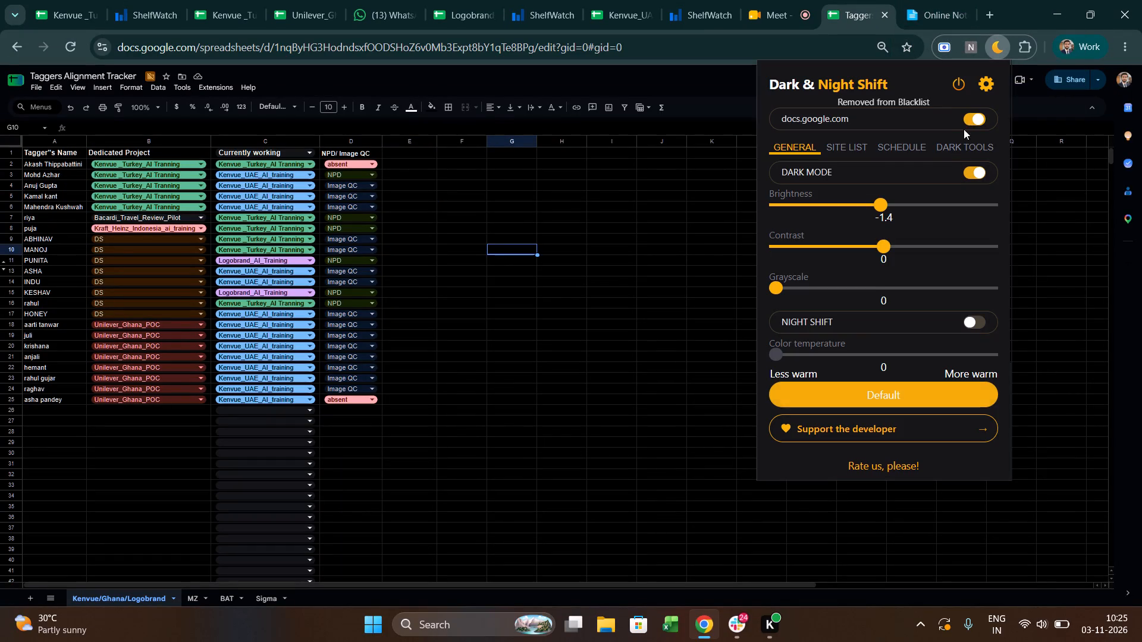
Turn off the Dark & Night Shift dark theme for docs.google.com.
{"action": "left_click", "coordinate": [973, 118]}
{"action": "left_click", "coordinate": [647, 226]}
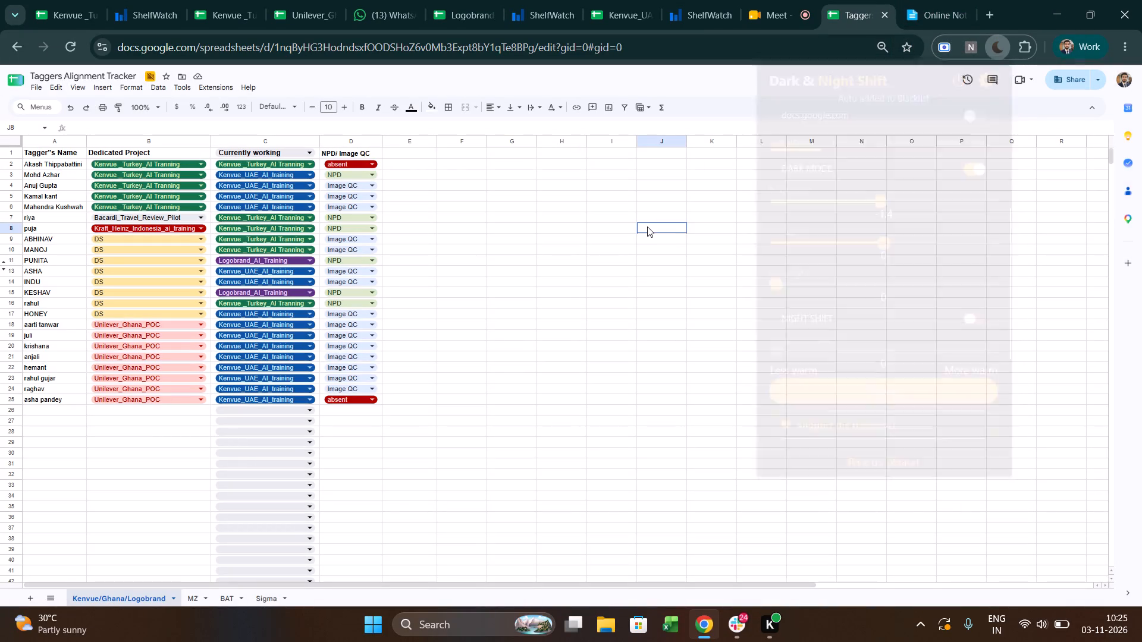
Review the NPD/Image QC column, checking the available status options for the taggers in rows 7 and 3.
{"action": "left_click", "coordinate": [401, 402]}
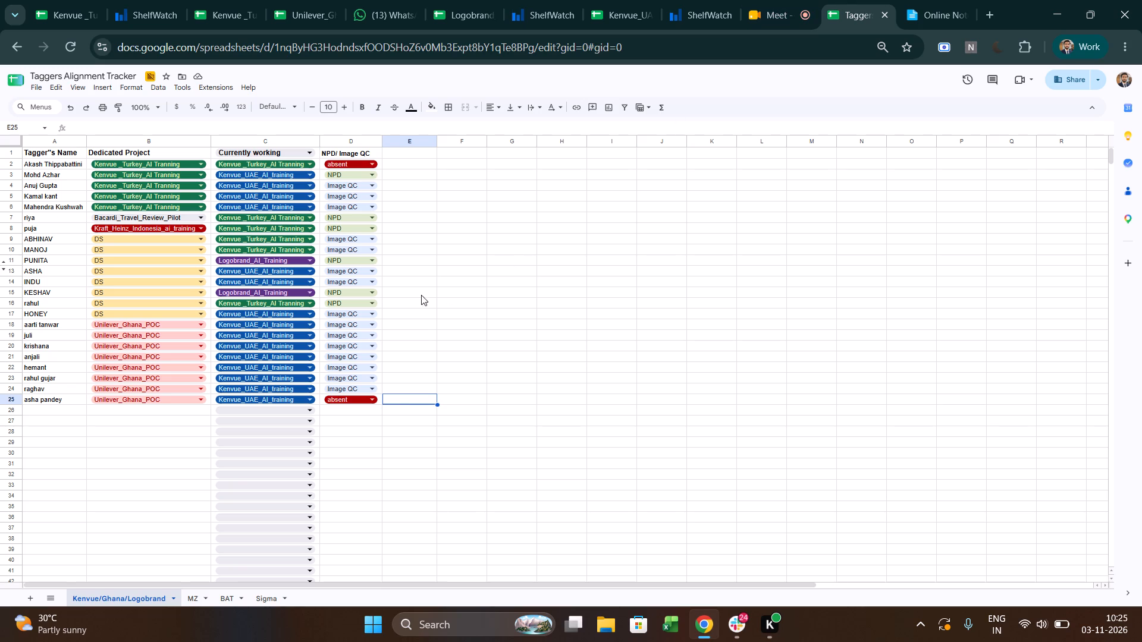
{"action": "left_click", "coordinate": [373, 220]}
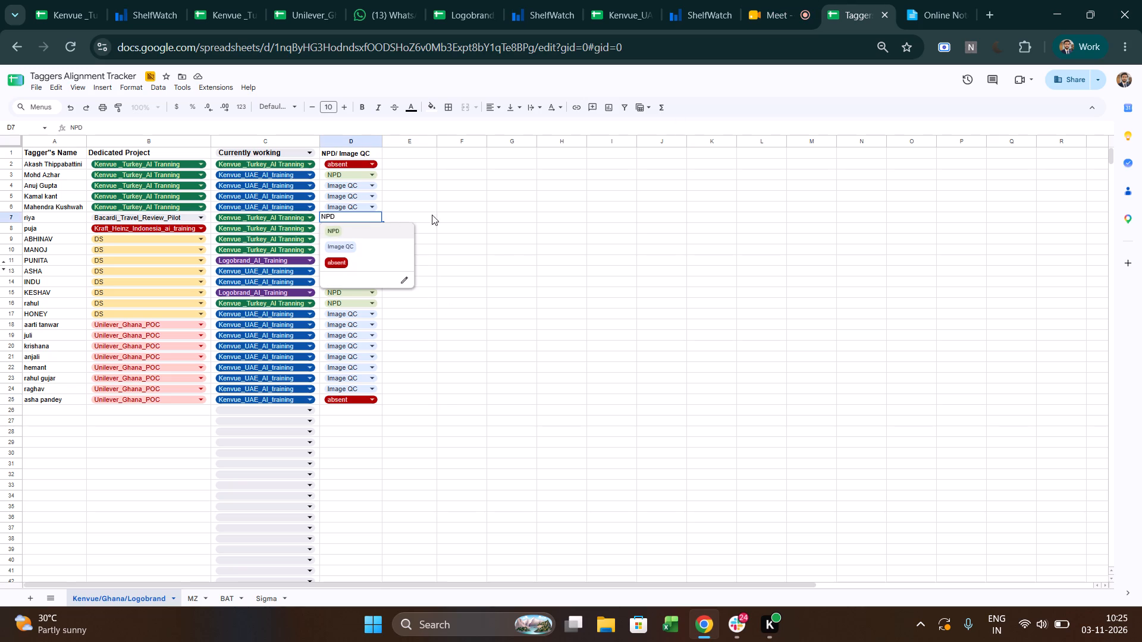
{"action": "left_click", "coordinate": [437, 212]}
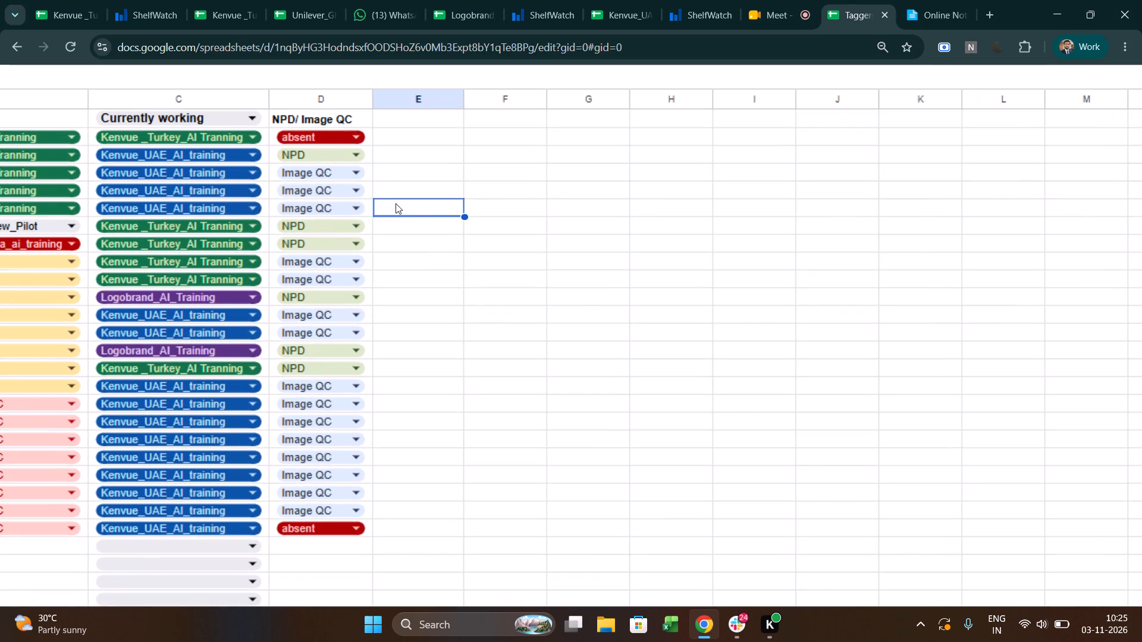
{"action": "scroll", "coordinate": [384, 177], "scroll_direction": "right", "scroll_amount": 1}
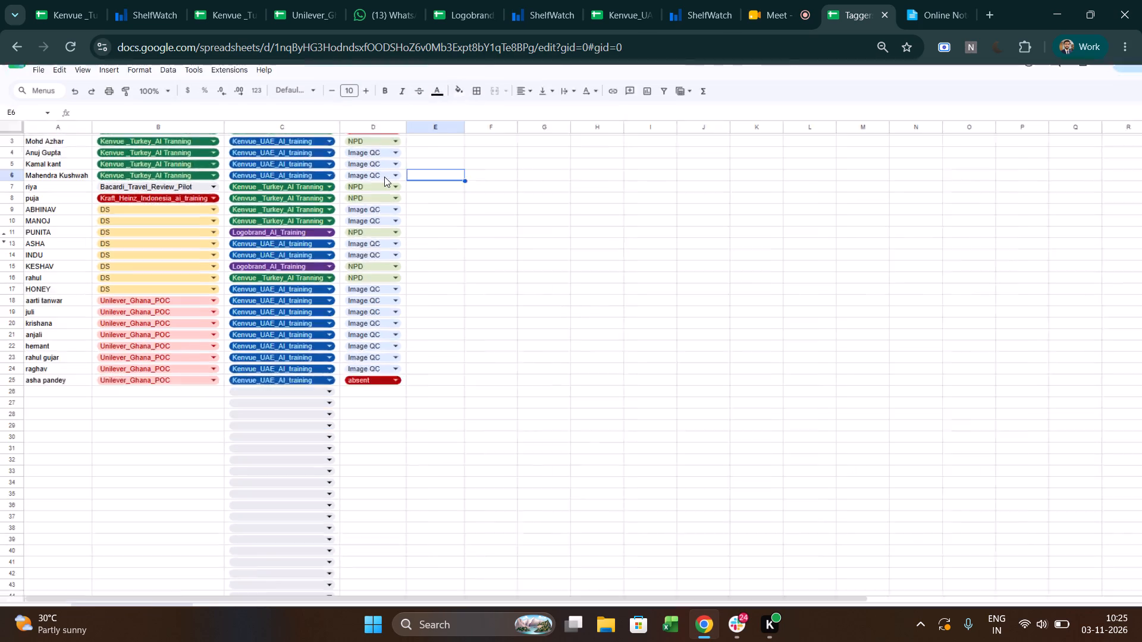
{"action": "scroll", "coordinate": [384, 177], "scroll_direction": "up", "scroll_amount": 3}
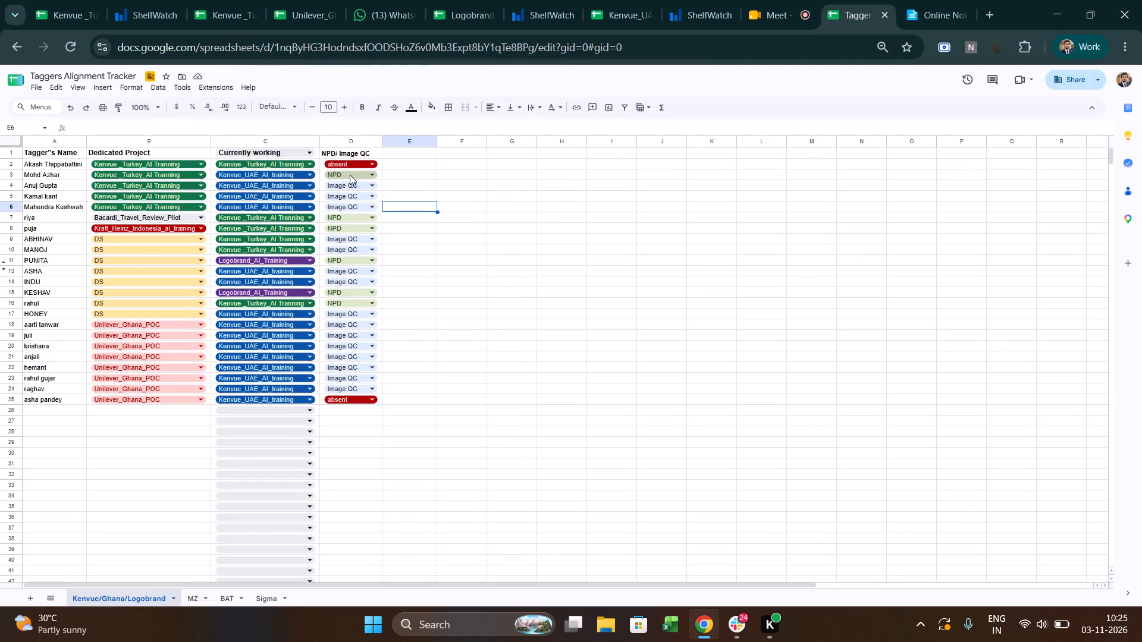
{"action": "left_click", "coordinate": [349, 174]}
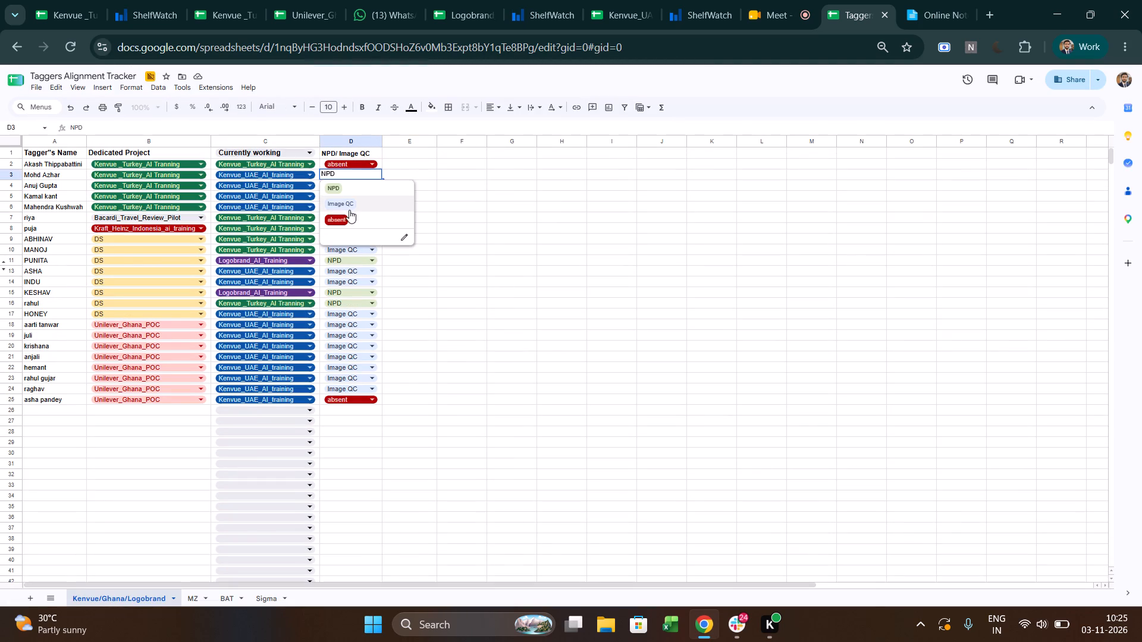
{"action": "left_click", "coordinate": [541, 175]}
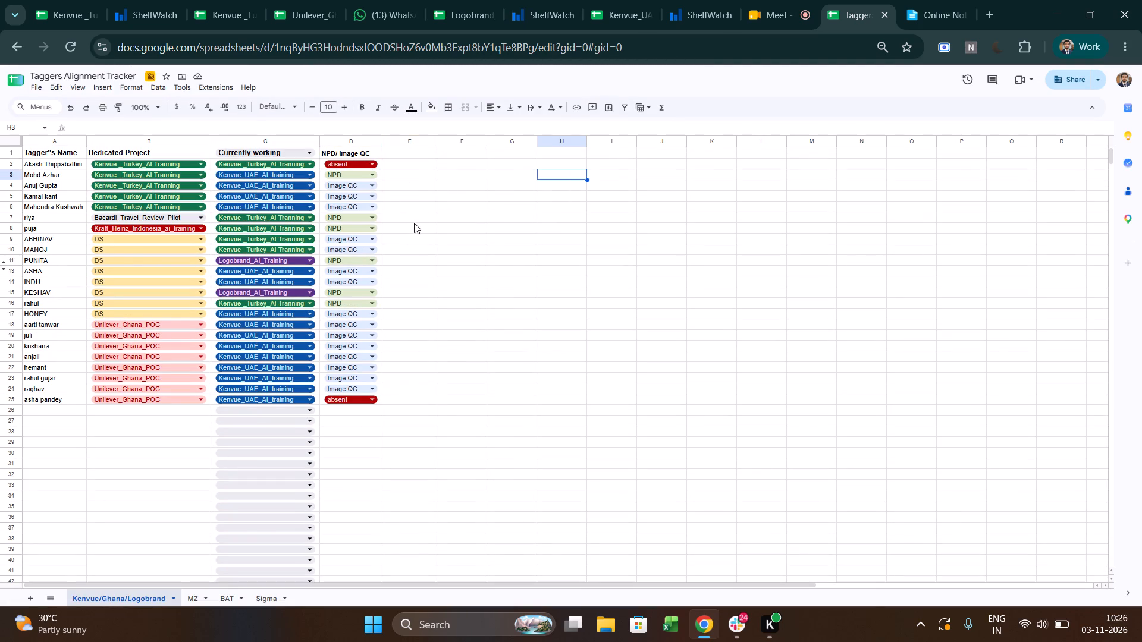